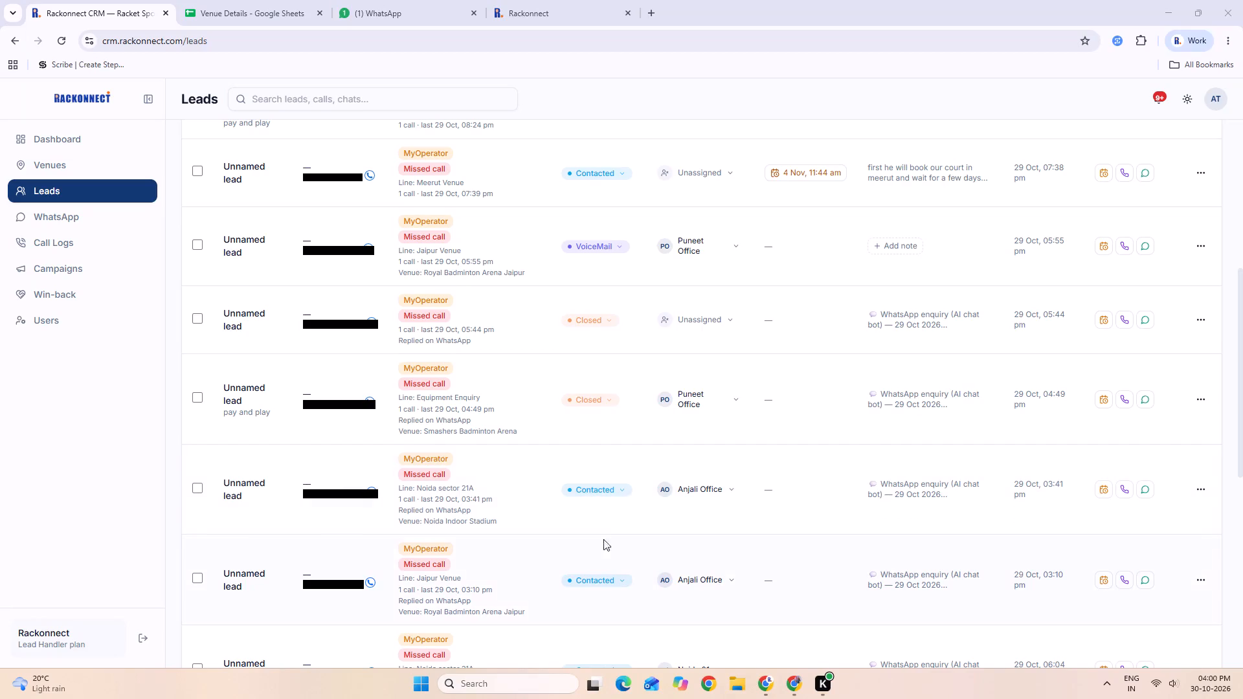
Call the unnamed Jaipur Venue lead at stage New whose missed call came on 28 Oct, 04:24 pm.
scroll(596, 540, "down", 16)
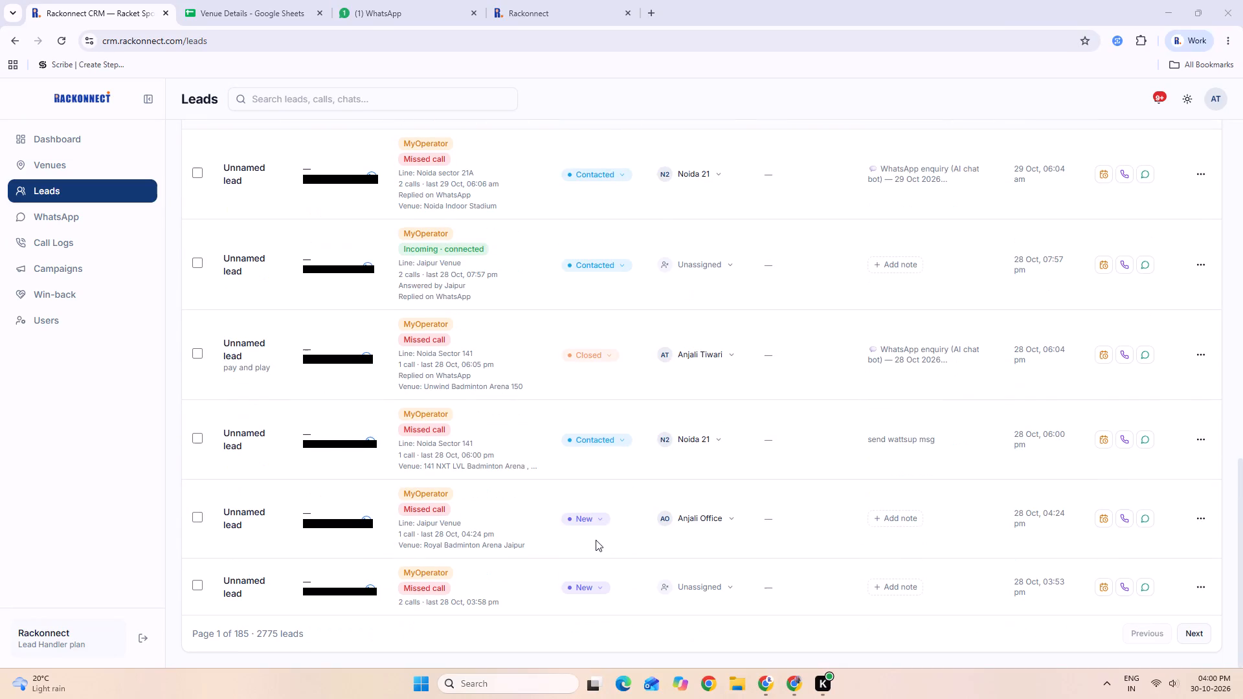
scroll(665, 513, "up", 15)
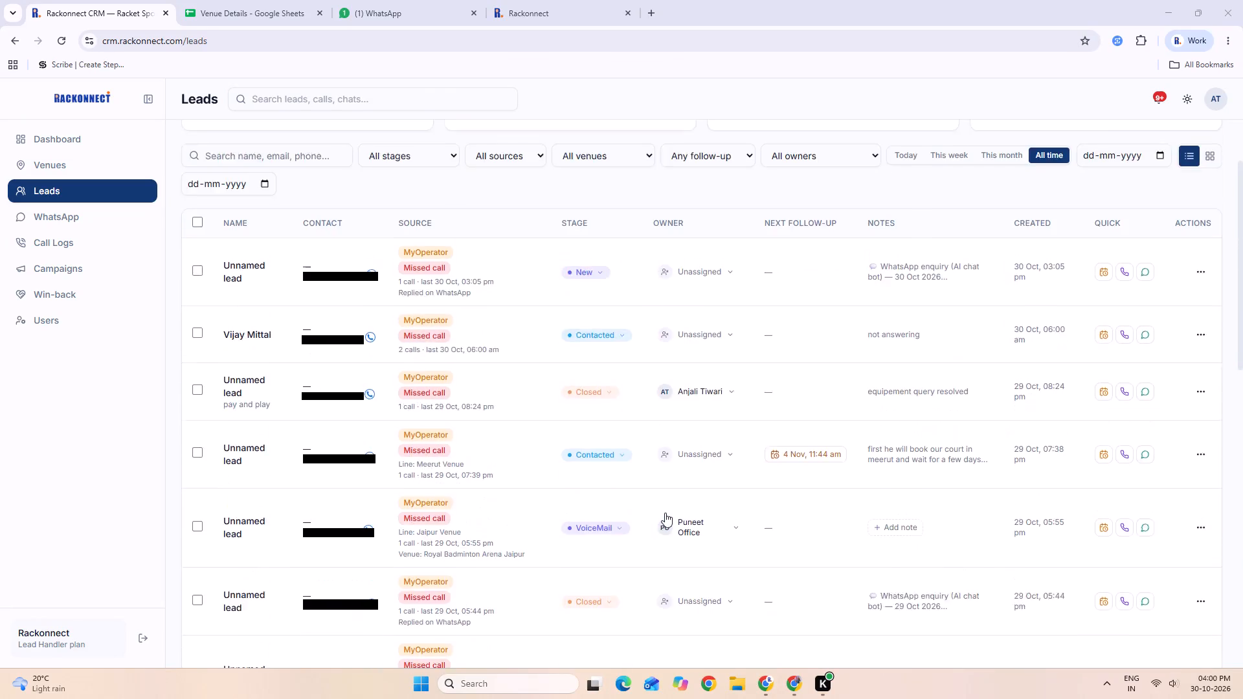
scroll(665, 513, "down", 20)
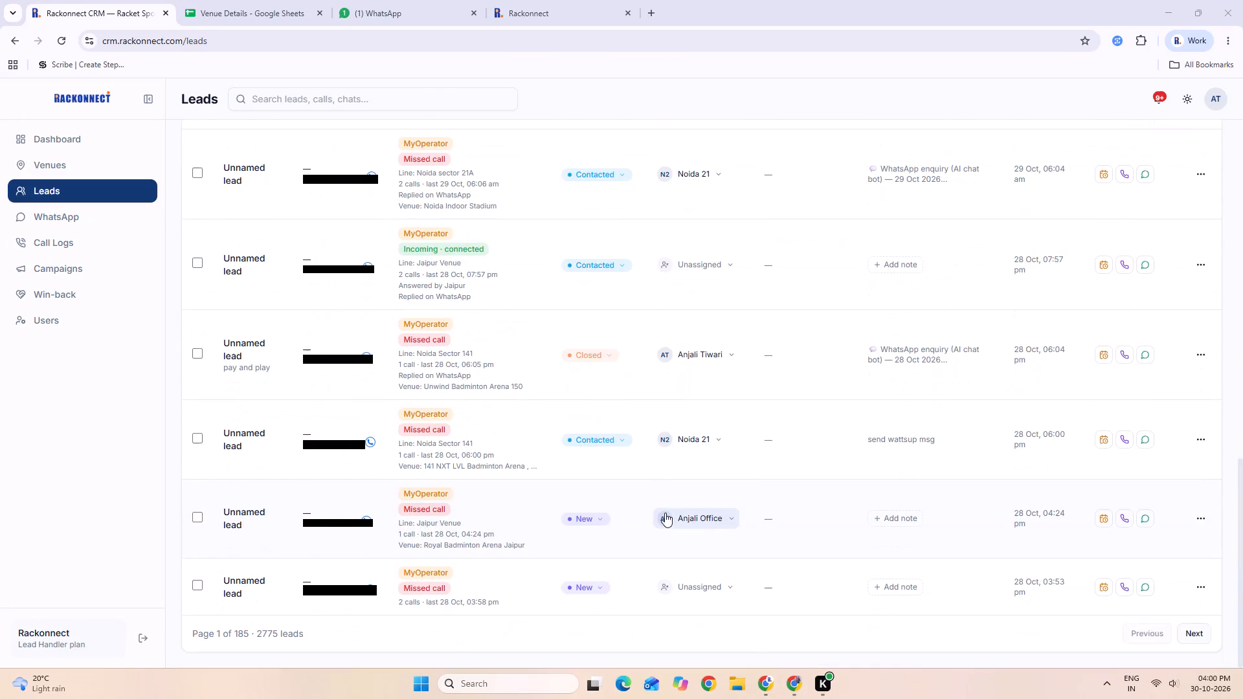
left_click(1125, 519)
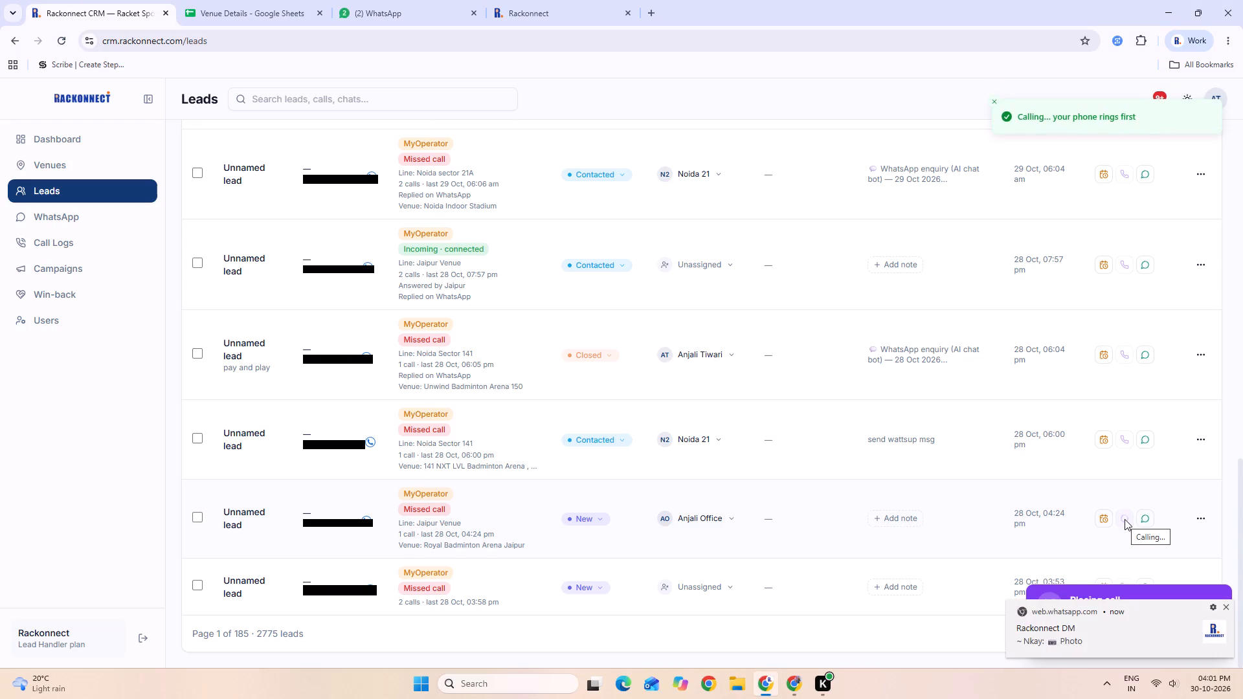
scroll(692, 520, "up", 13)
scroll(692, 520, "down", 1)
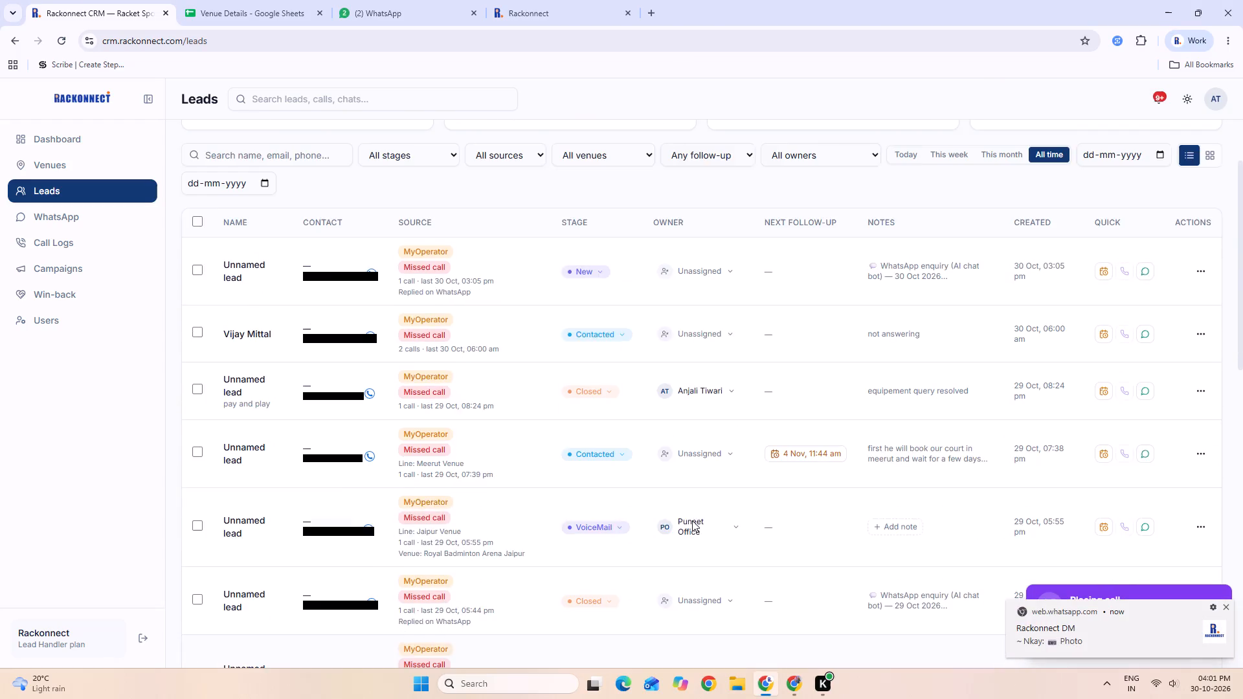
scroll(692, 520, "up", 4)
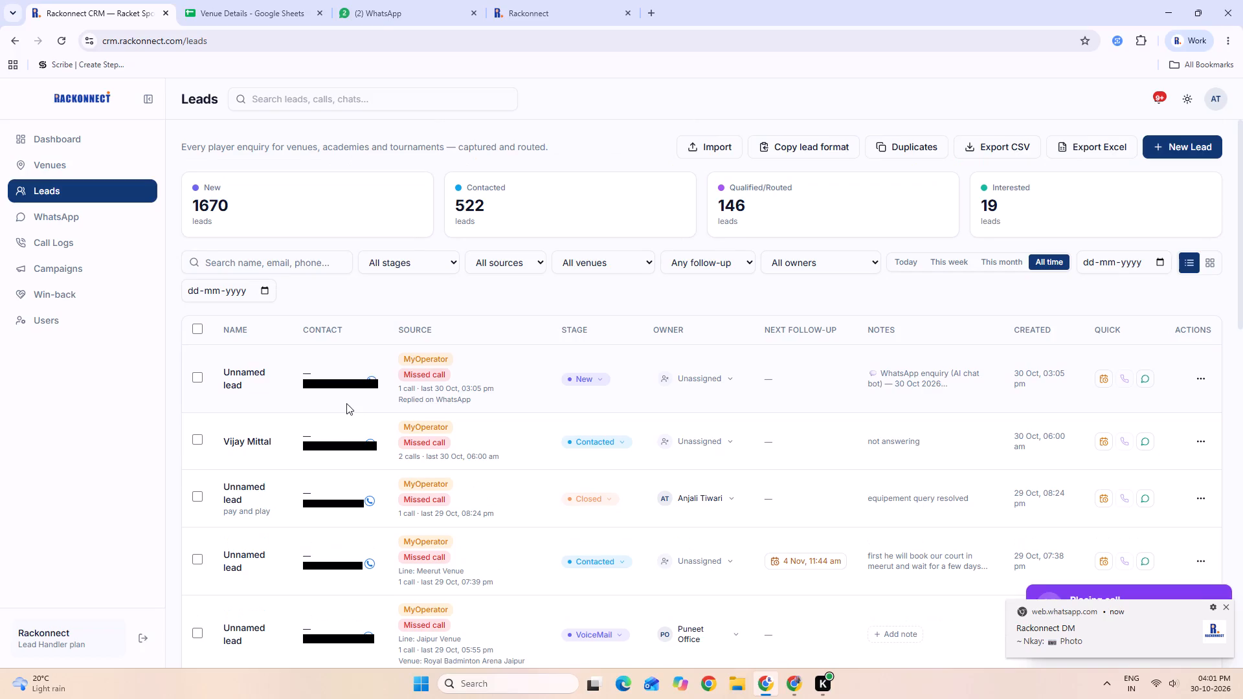
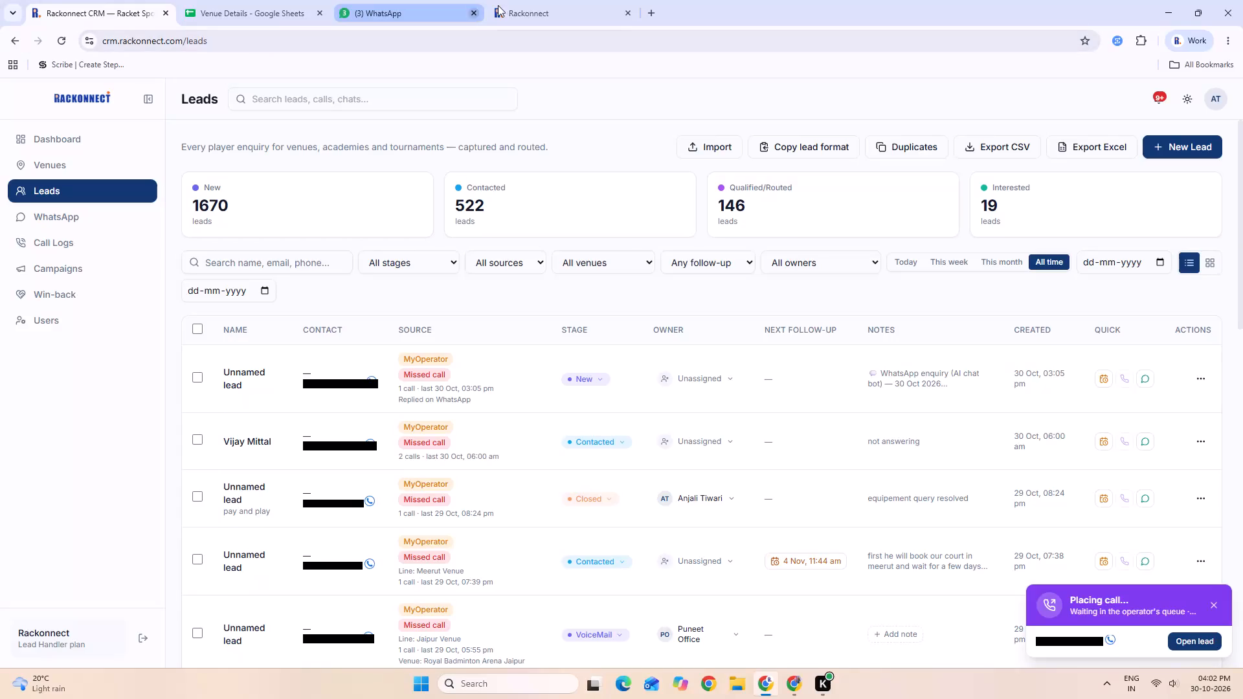
Switch to the court booking site, select the Rackonnect Royal Badm... venue and review its badminton court slots for 30-10-2026.
left_click(522, 14)
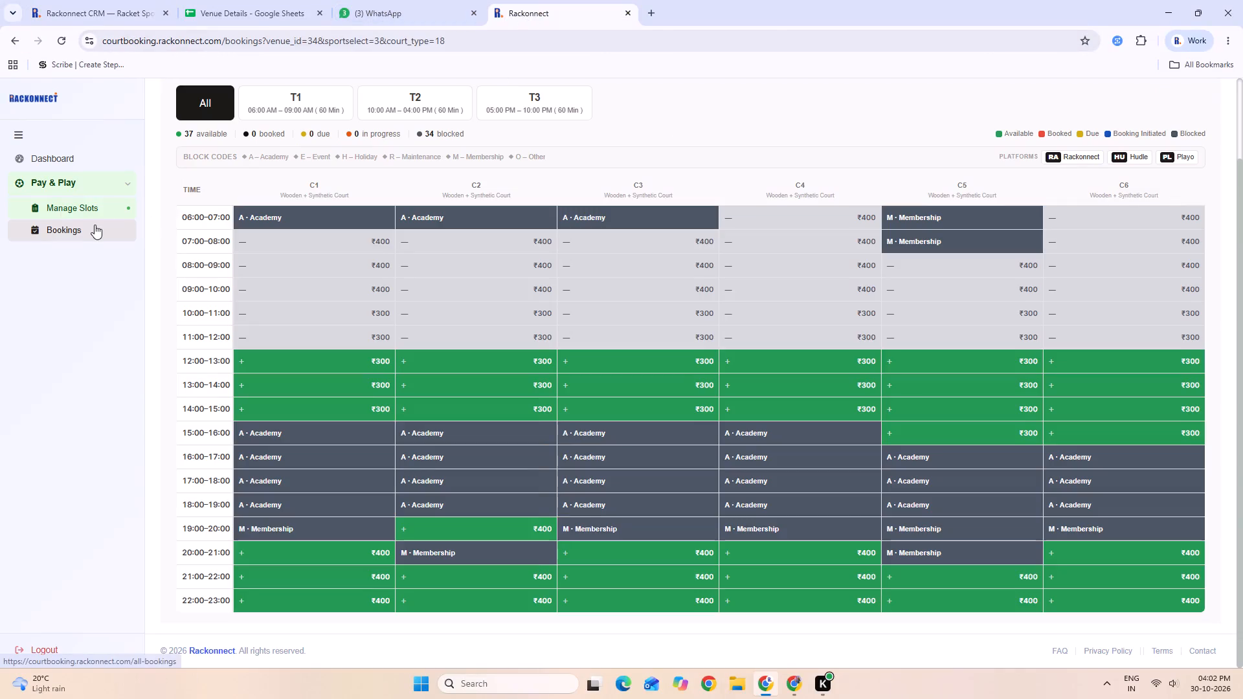
scroll(418, 179, "up", 4)
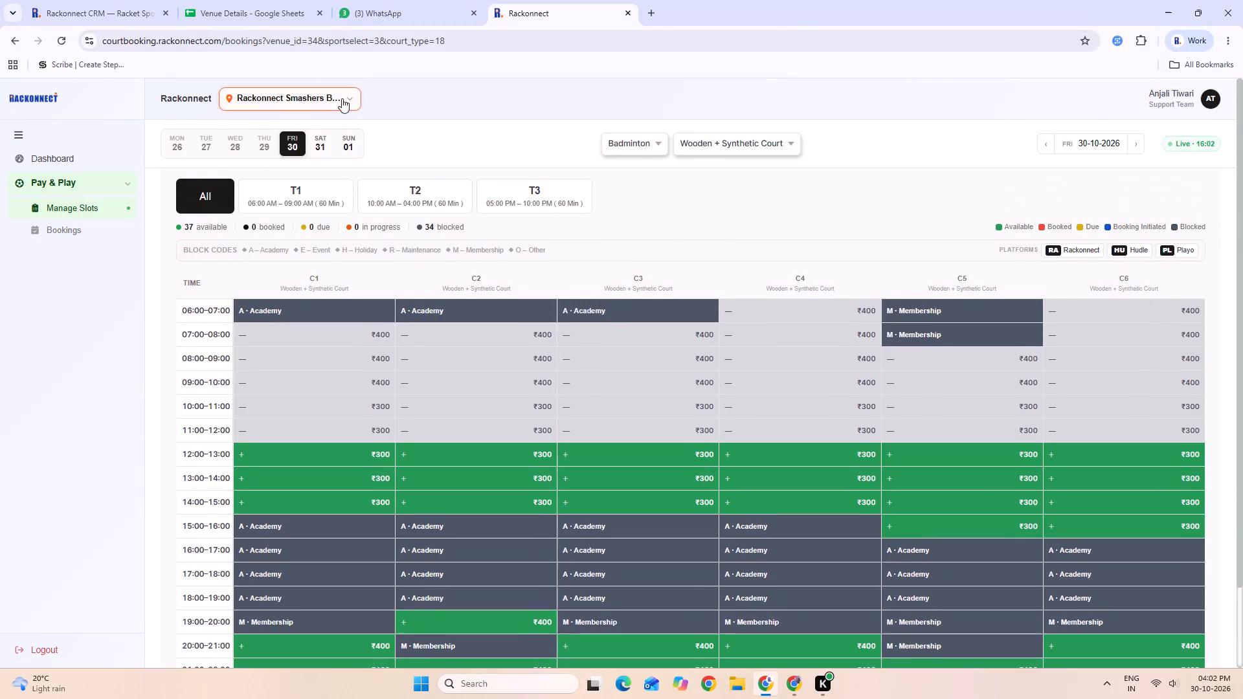
left_click(342, 98)
left_click(354, 271)
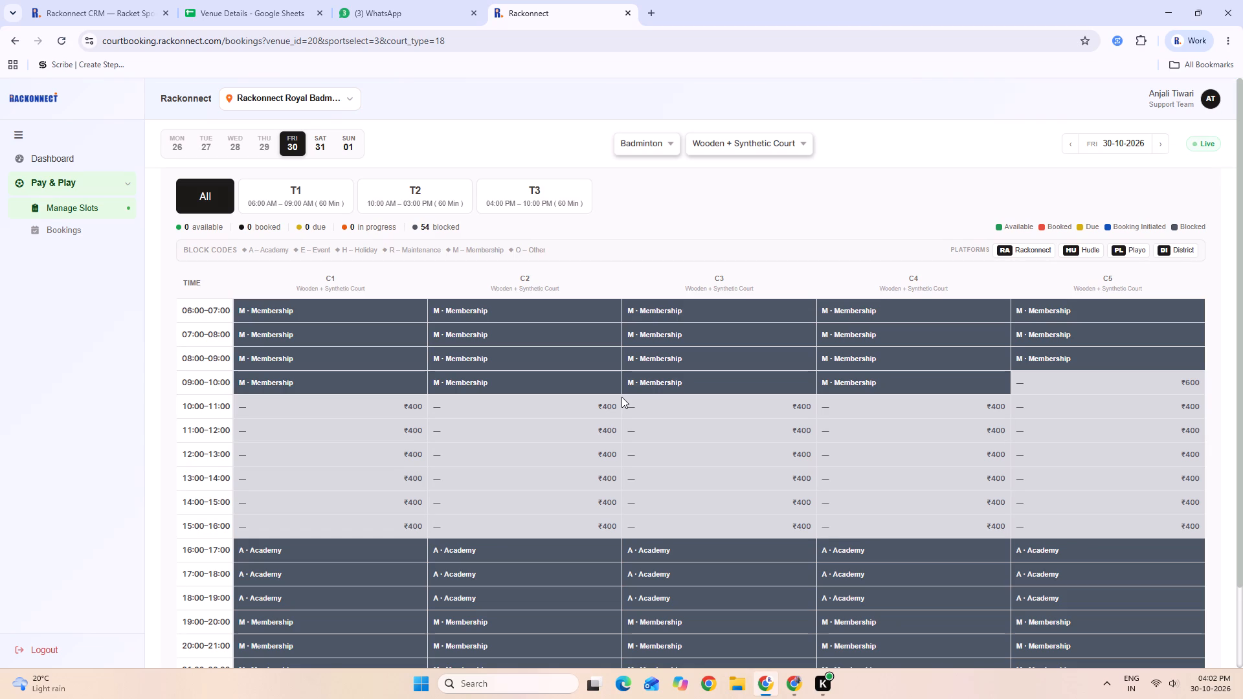
scroll(621, 397, "down", 6)
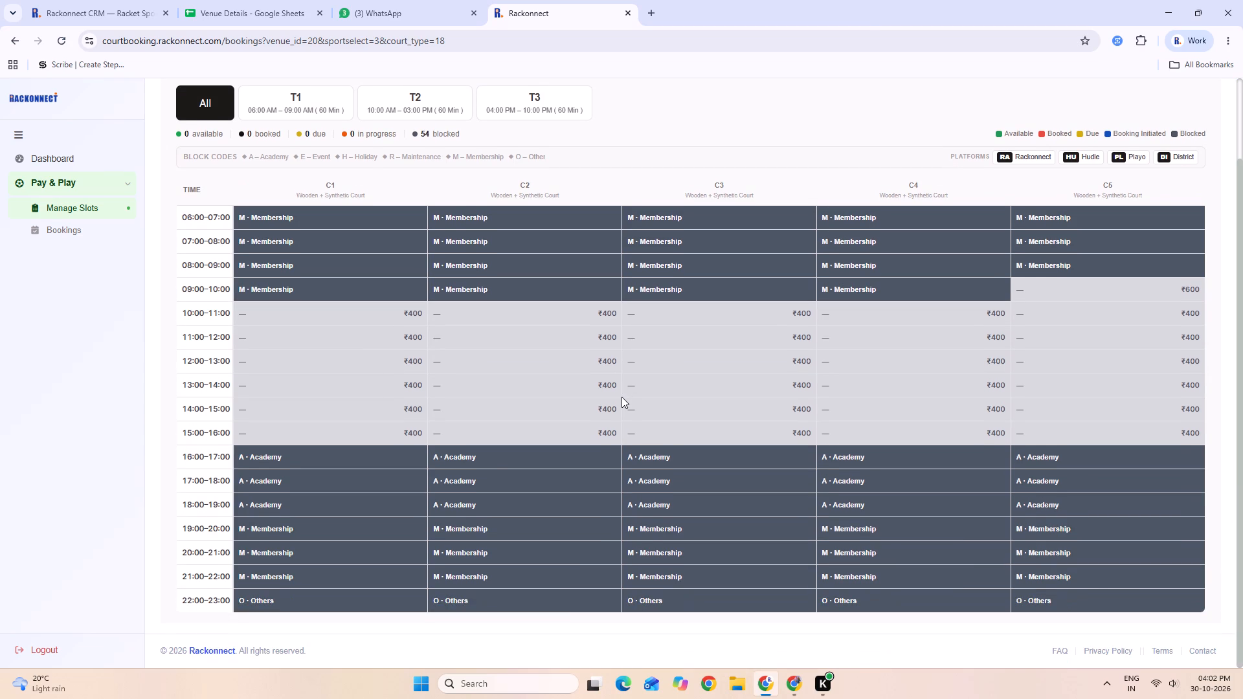
scroll(621, 397, "up", 5)
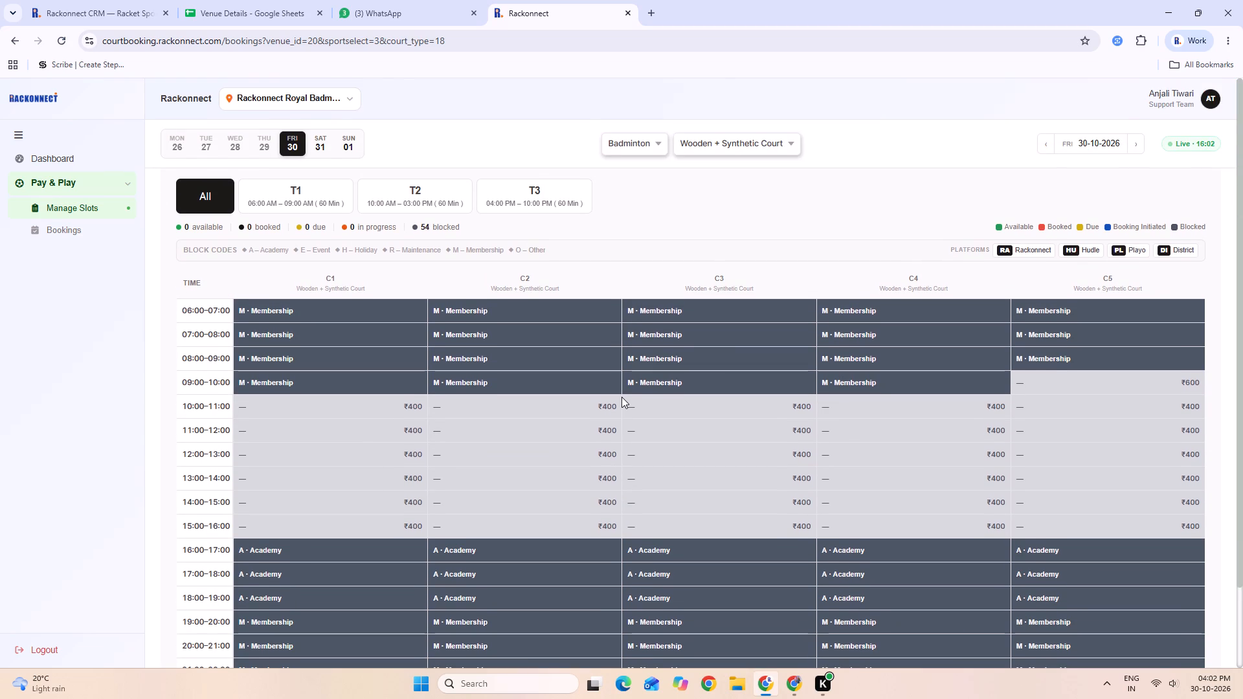
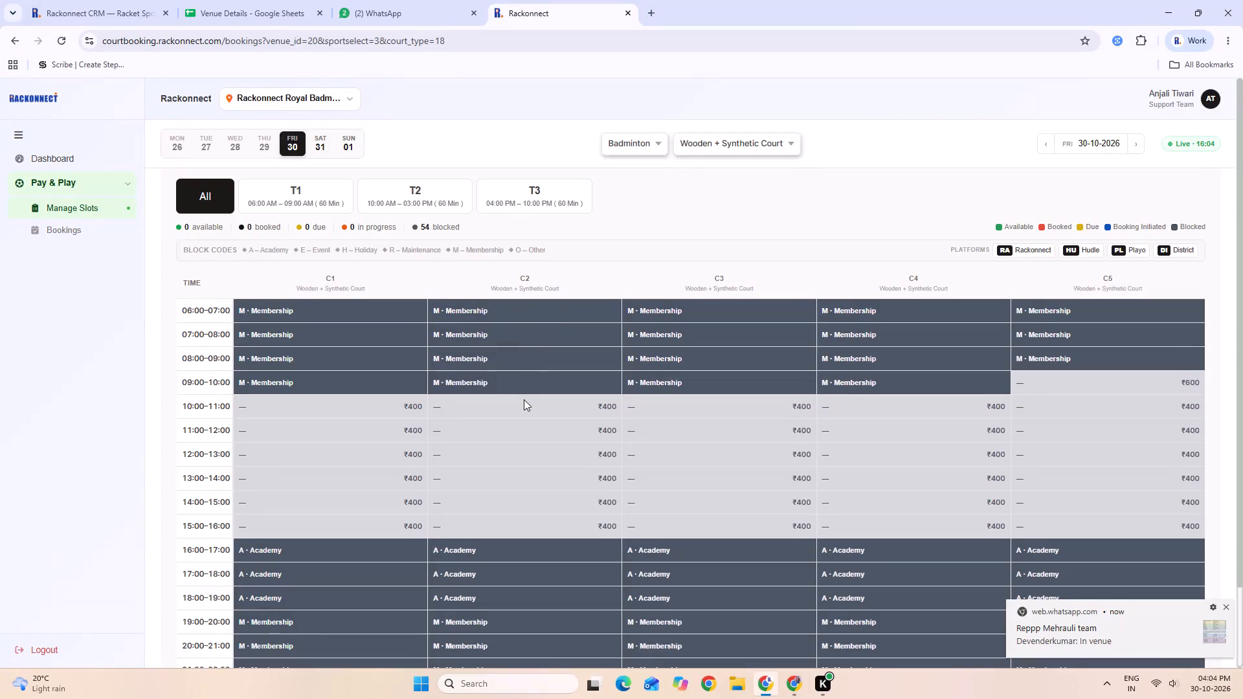
Return to the Rackonnect CRM and open the activity log of the unnamed missed-call lead created 30 Oct, 03:05 pm.
scroll(524, 399, "up", 3)
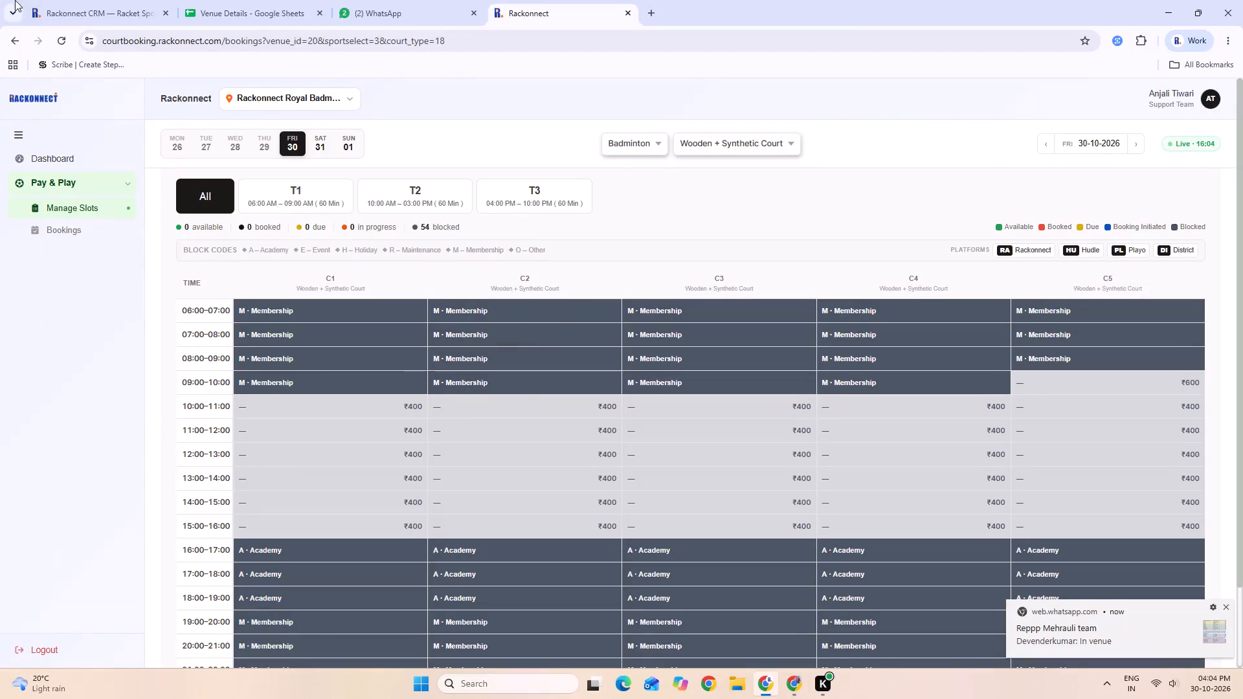
left_click(109, 16)
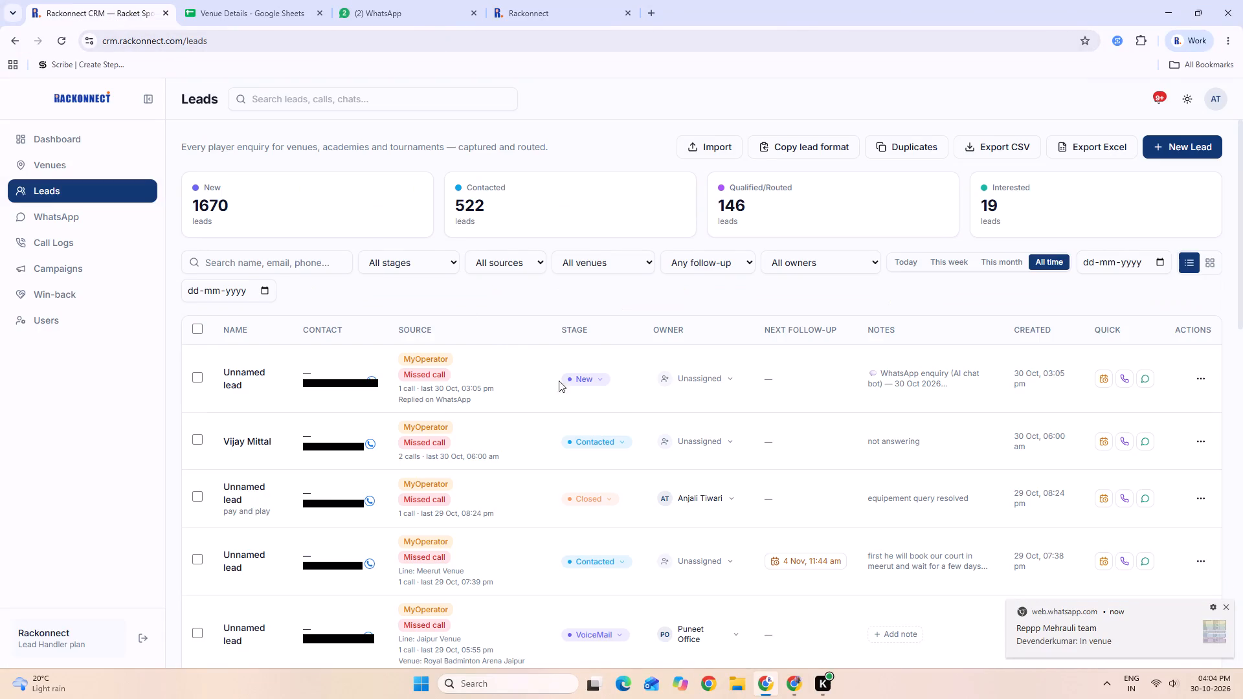
left_click(1204, 372)
left_click(1111, 404)
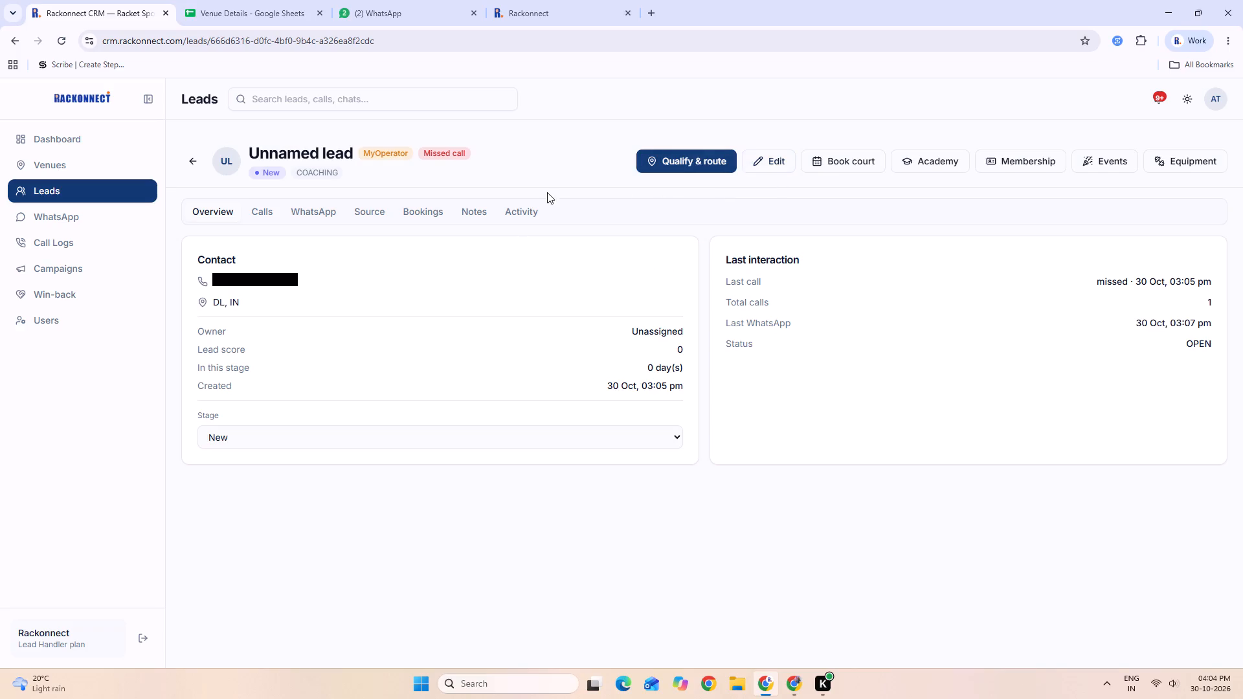
left_click(513, 208)
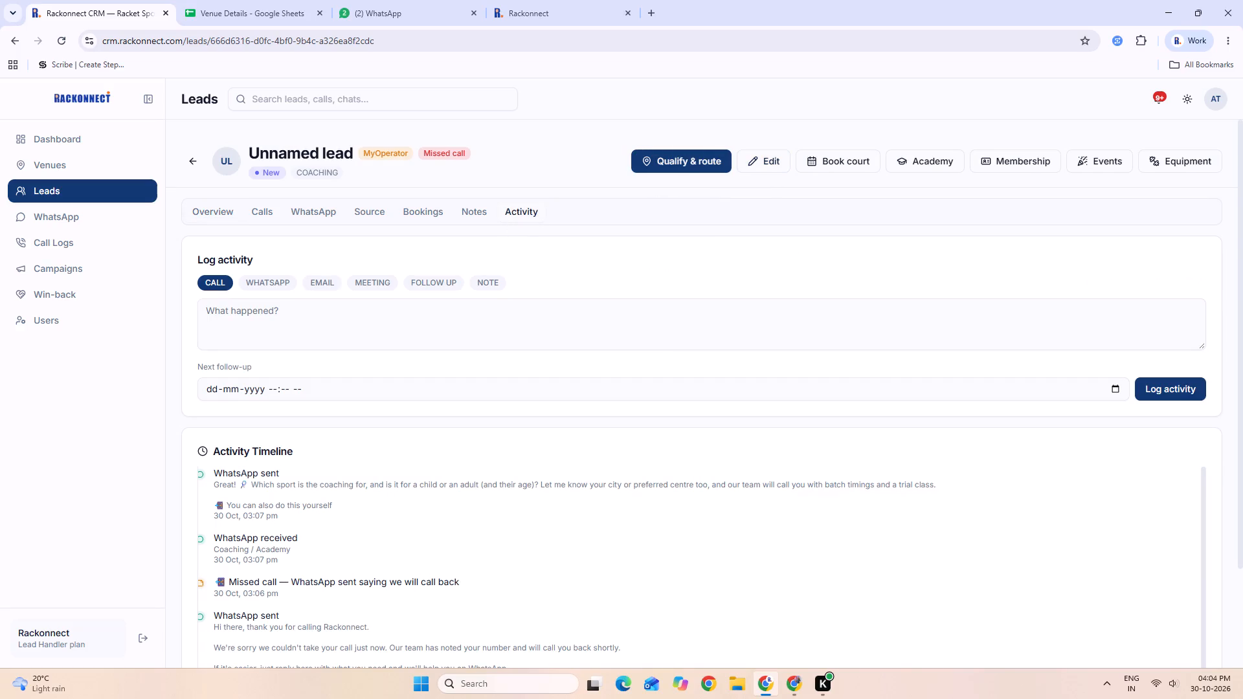
Log a call activity for the lead with the note "he want pay and play badminton coach in jaipur".
left_click(244, 306)
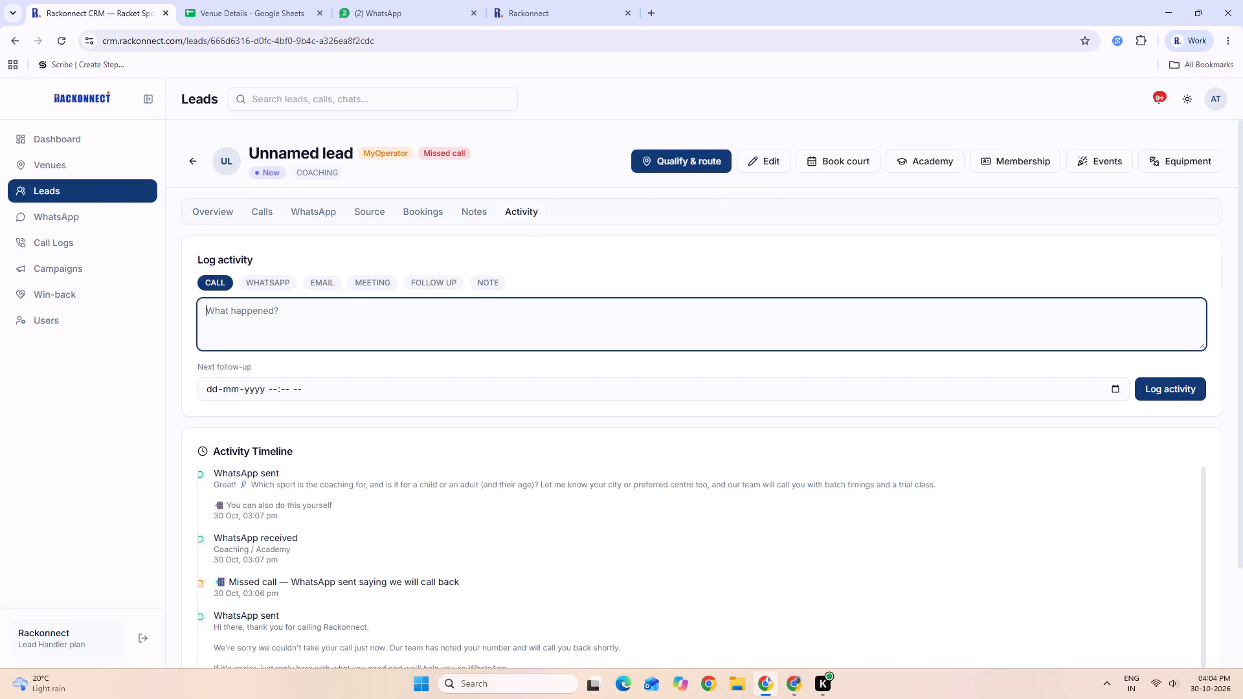
type("he want pay and play")
key("space")
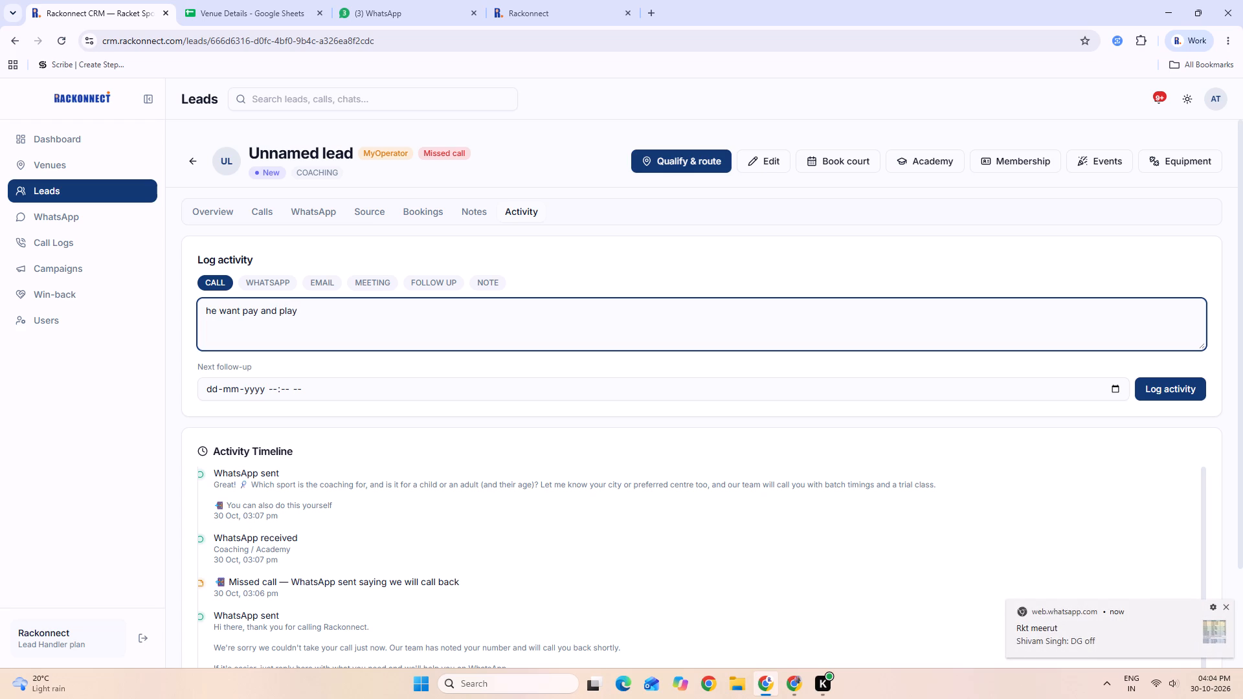
type("badminton")
key("space")
type("coach")
key("space")
type("in jaipur")
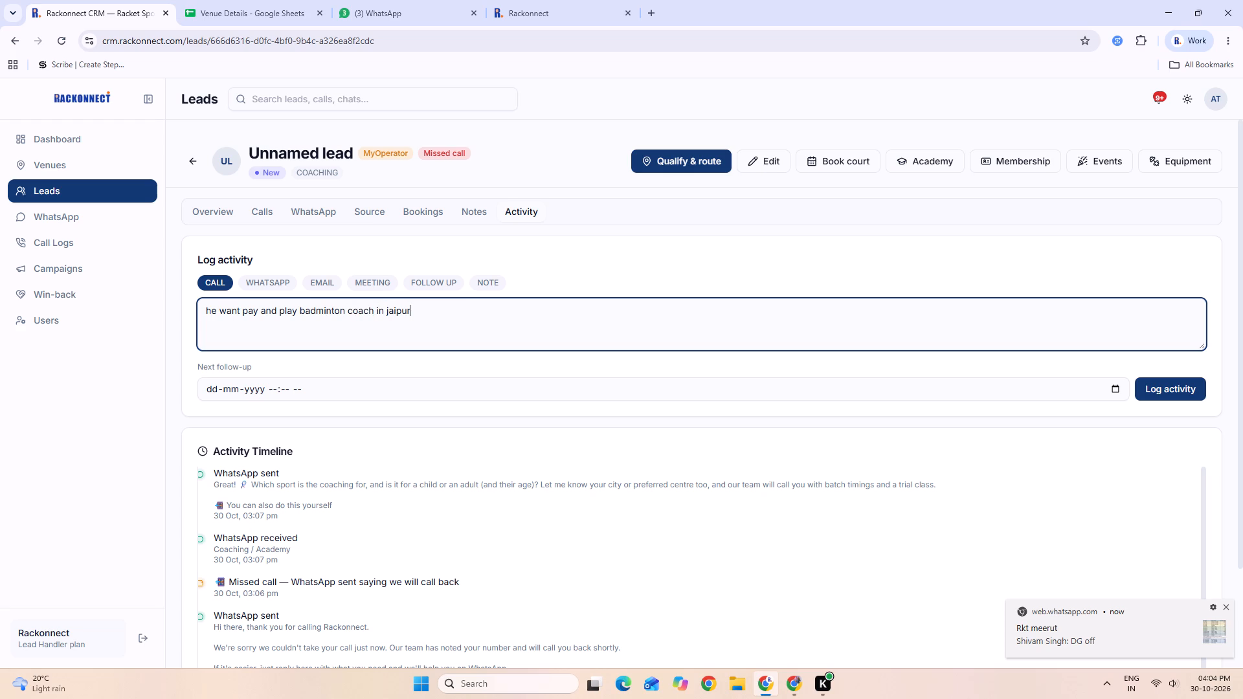
key("space")
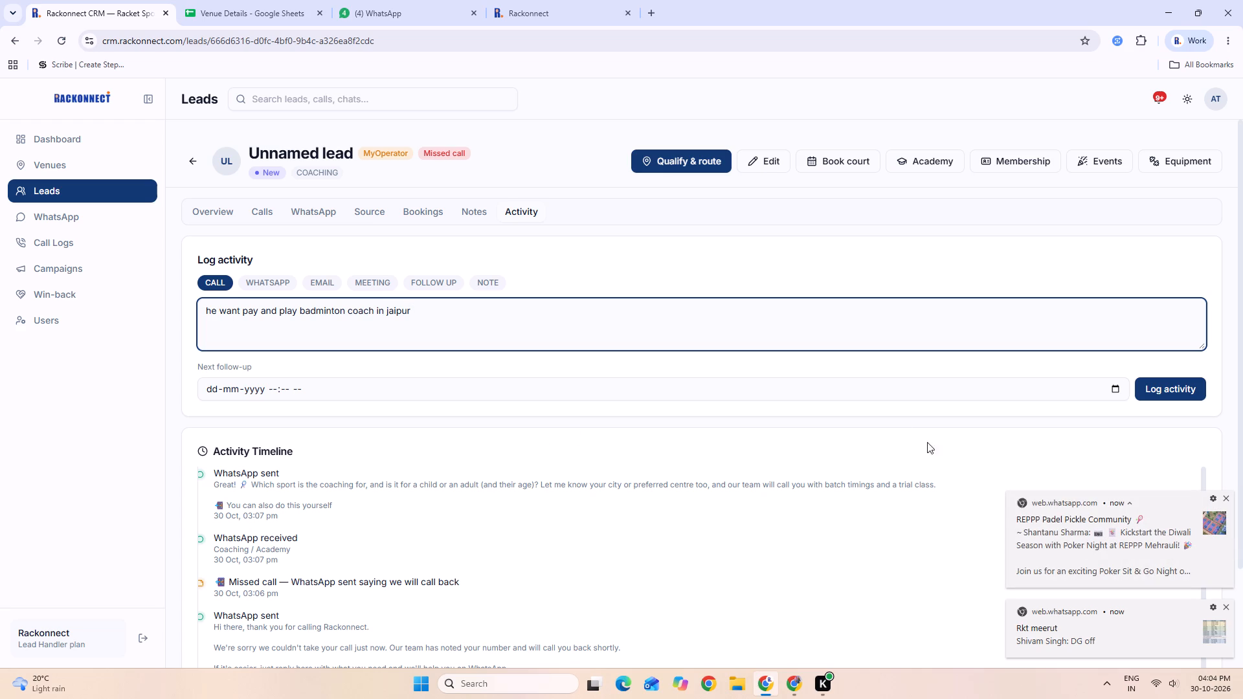
left_click(1176, 387)
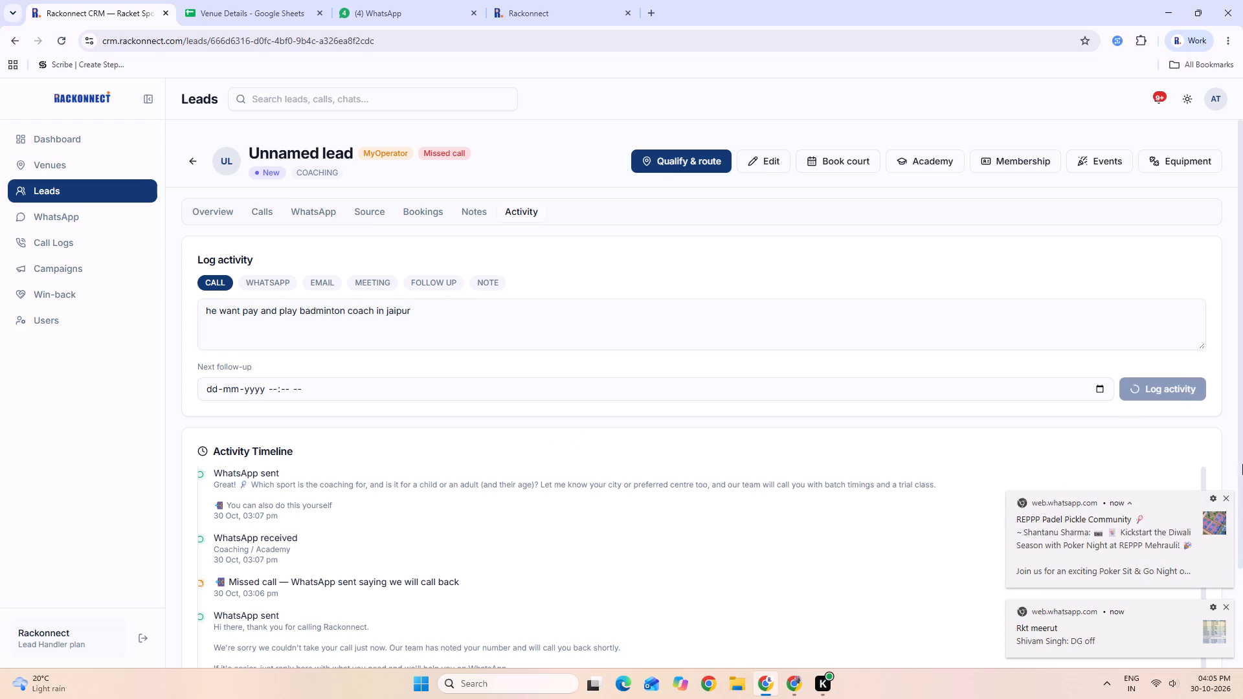
left_click(1227, 496)
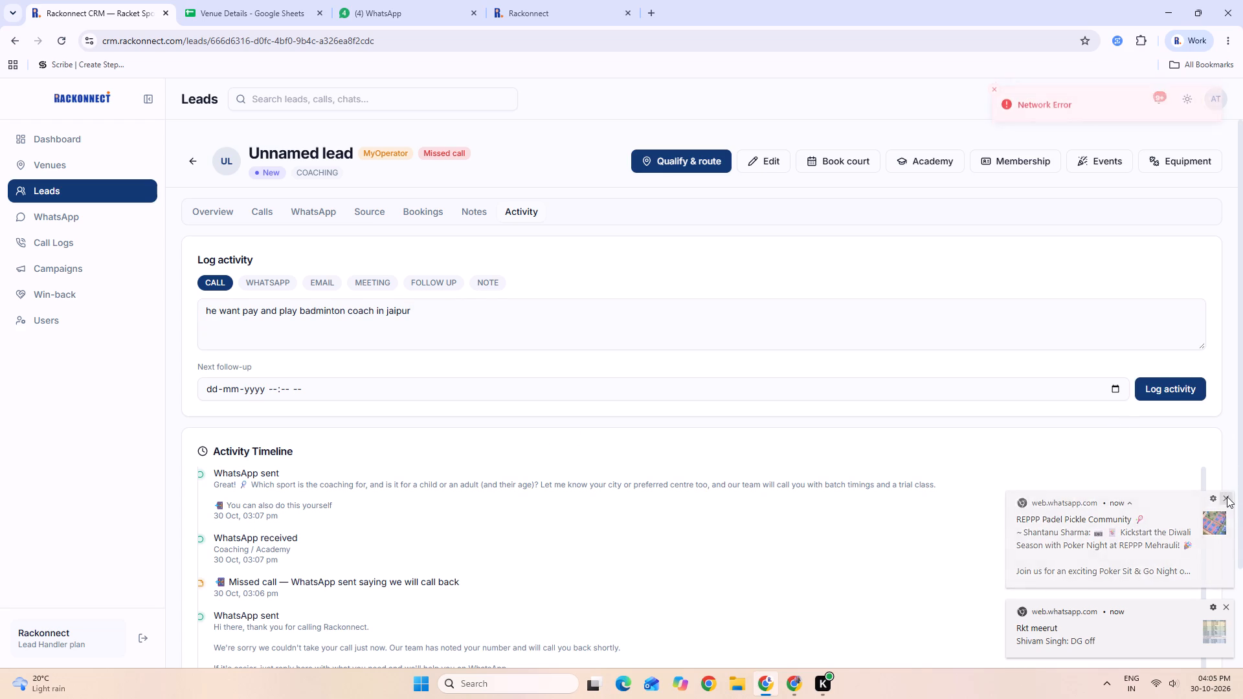
left_click(1225, 607)
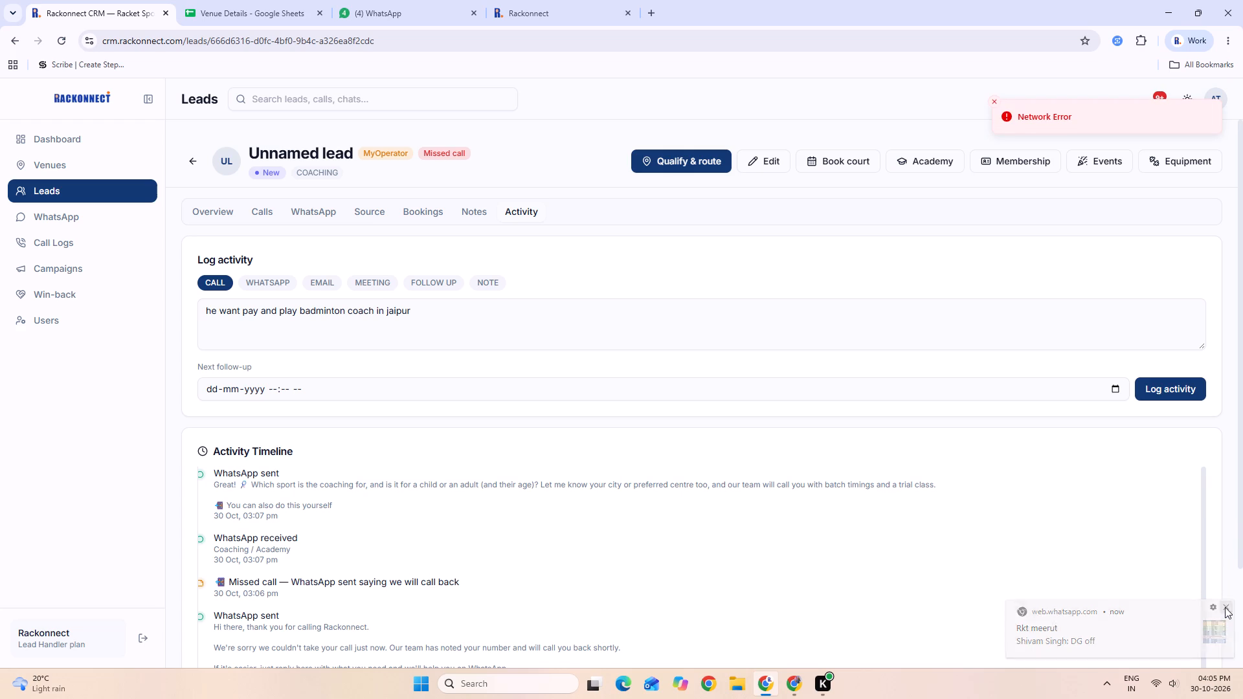
left_click(1172, 394)
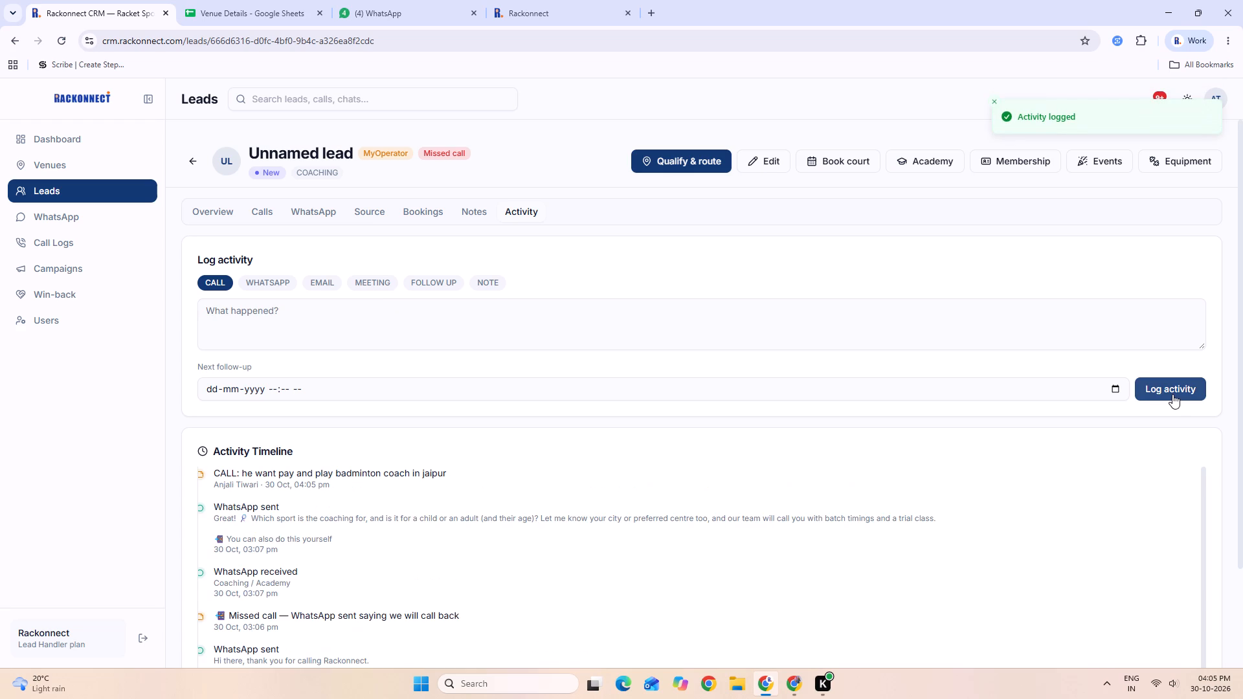
Back in the leads list, change the stage of the unnamed lead created 30 Oct, 03:05 pm to Contacted.
left_click(195, 162)
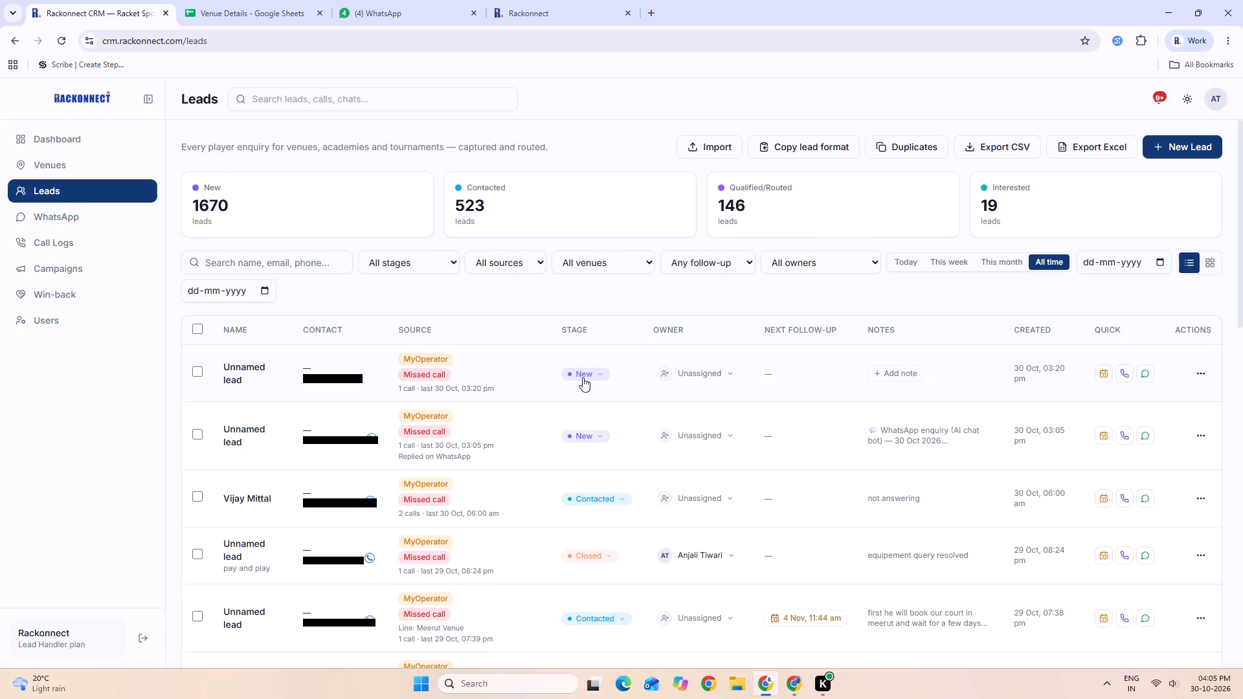
left_click(583, 377)
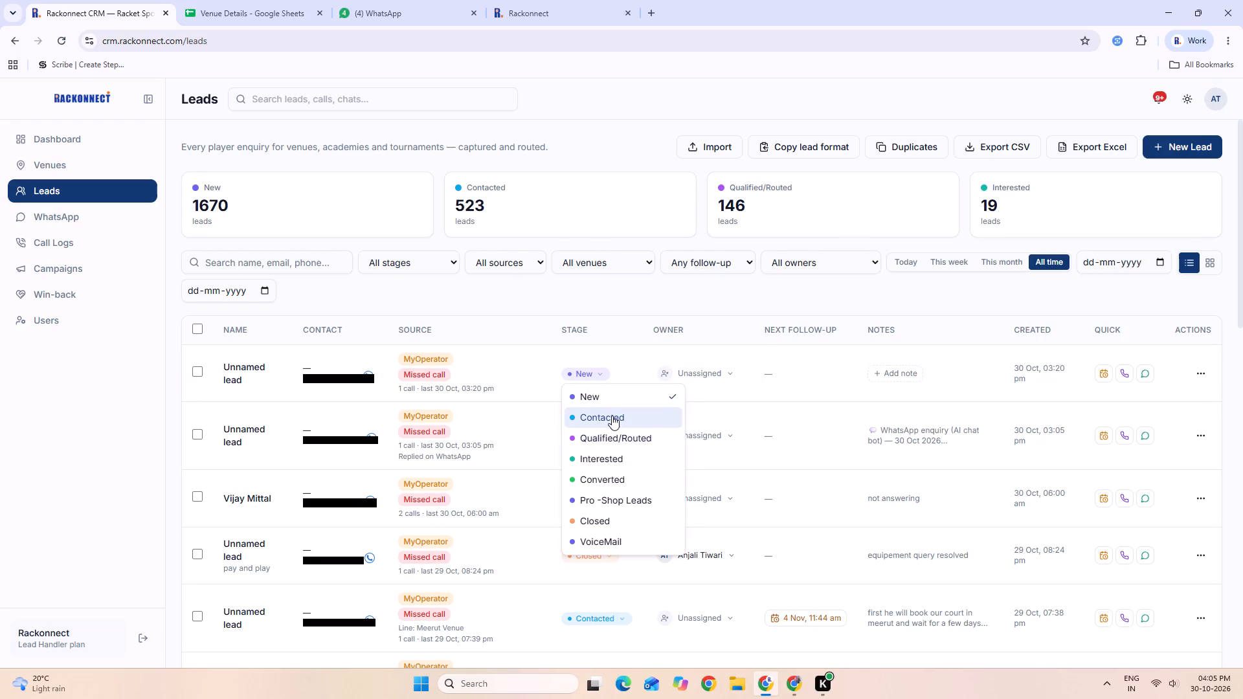
left_click(511, 439)
left_click(600, 434)
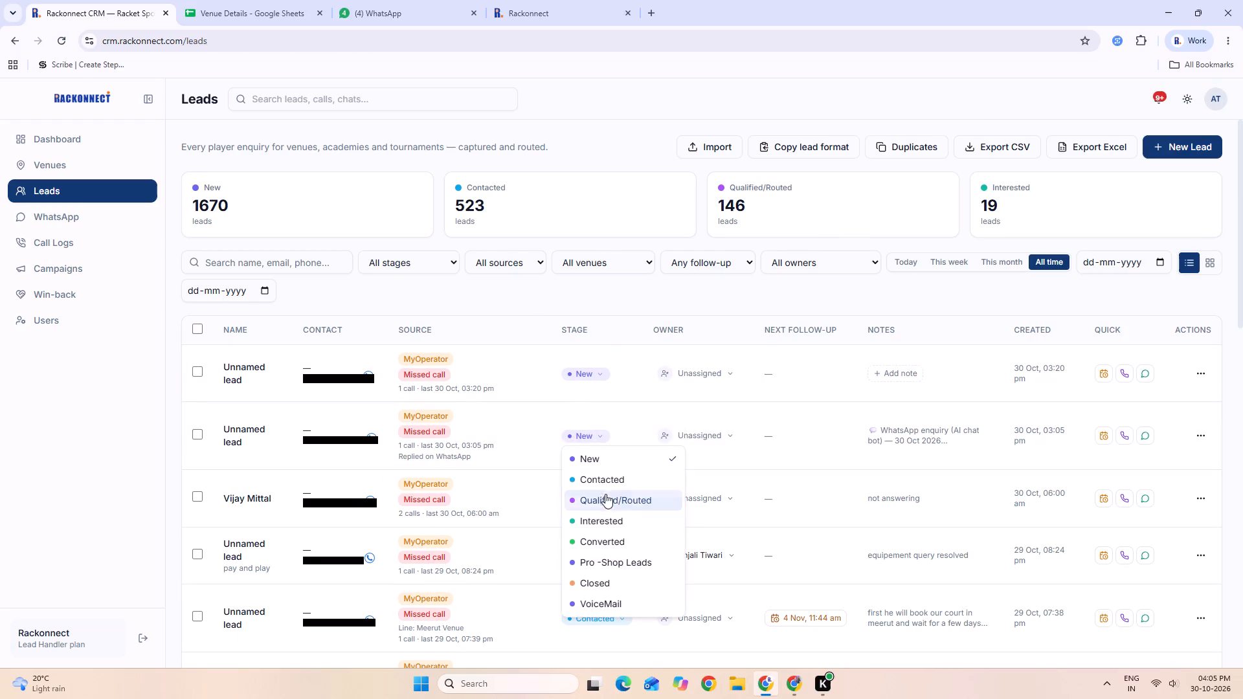
left_click(611, 475)
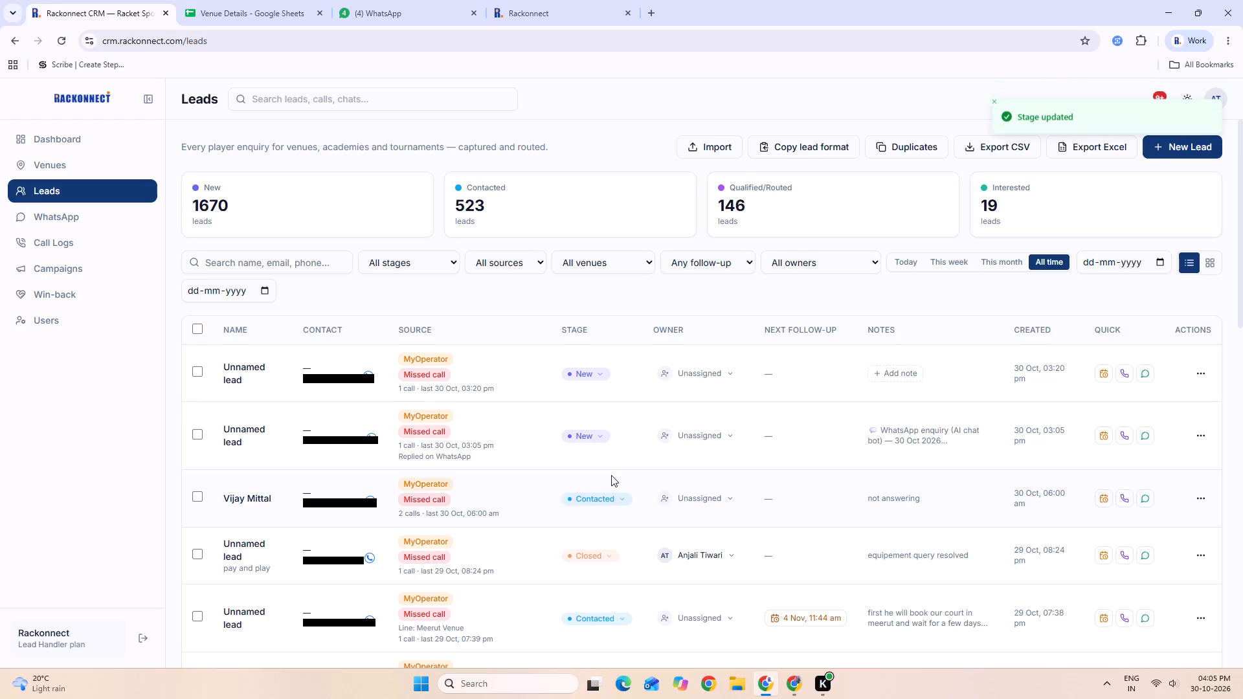
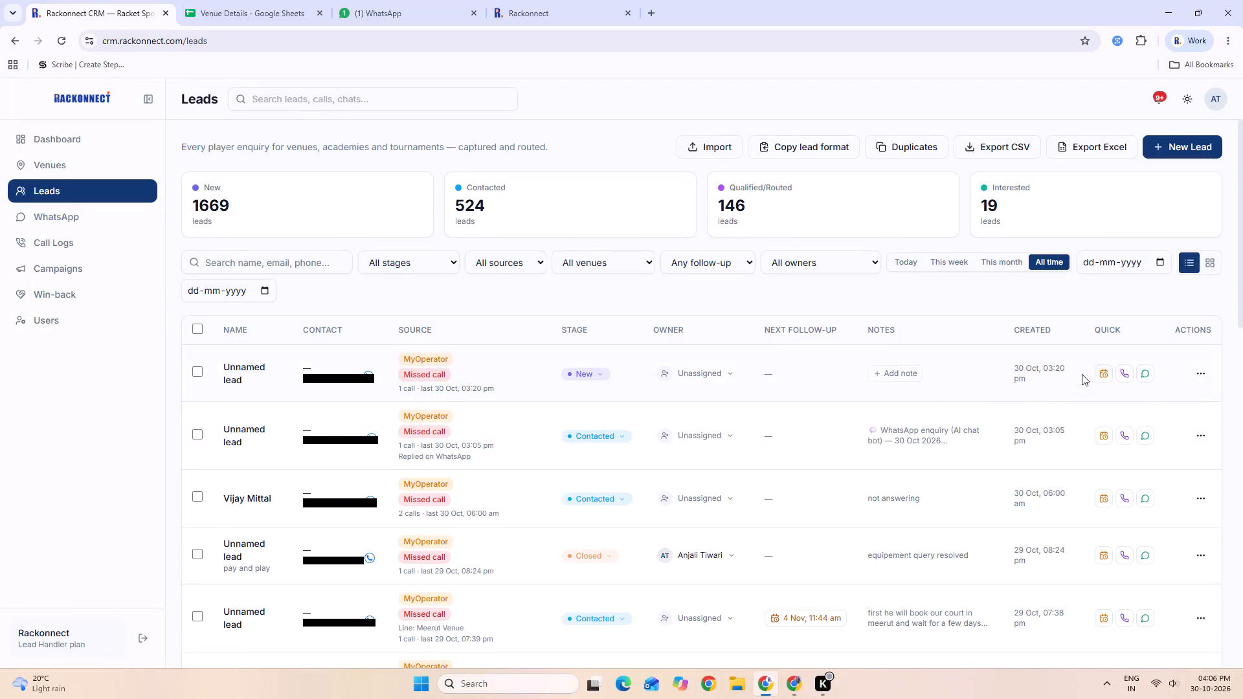
Place a call to the unnamed New lead created 30 Oct, 03:20 pm.
left_click(1126, 374)
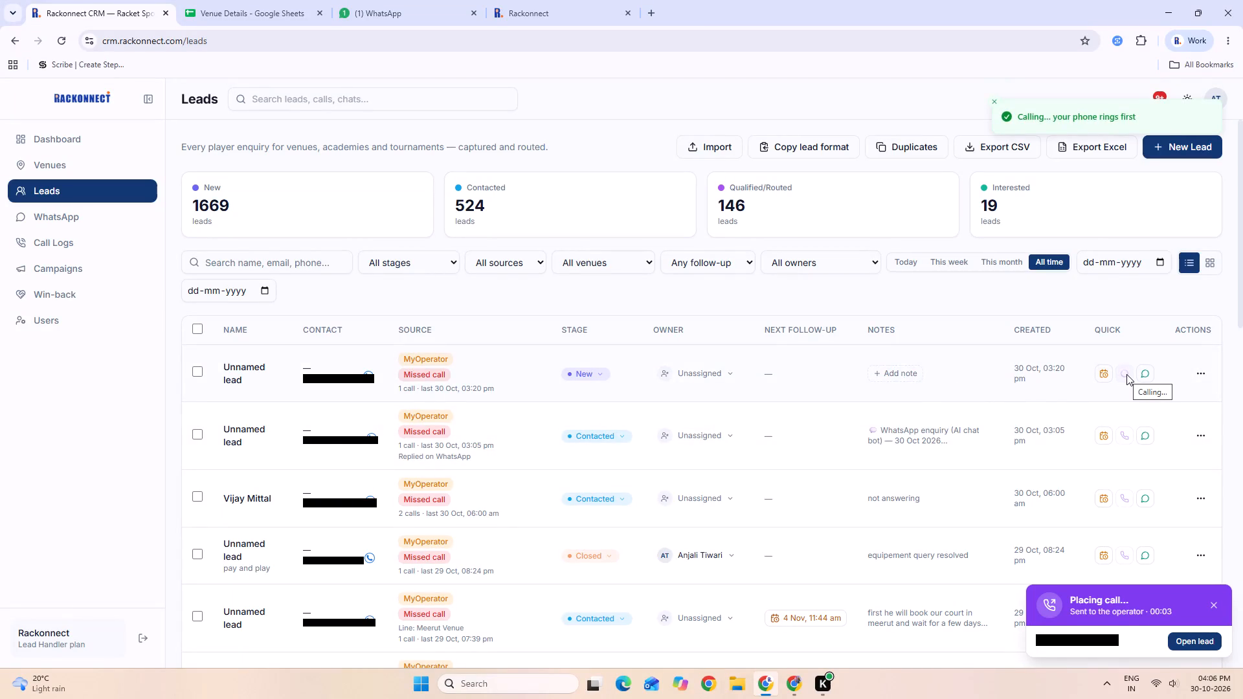
Edit the unnamed lead created 30 Oct, 03:05 pm: set its campaign to "pay and play", assign it to Anjali and save.
left_click(1203, 439)
left_click(1119, 488)
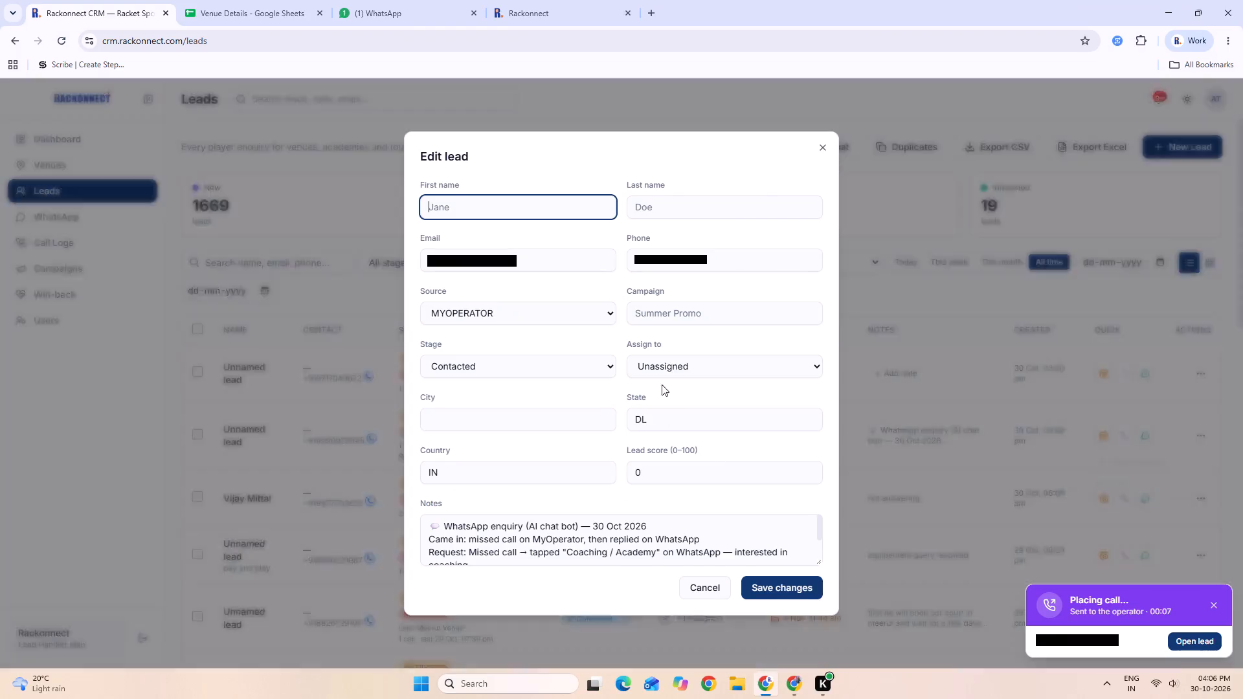
left_click(699, 309)
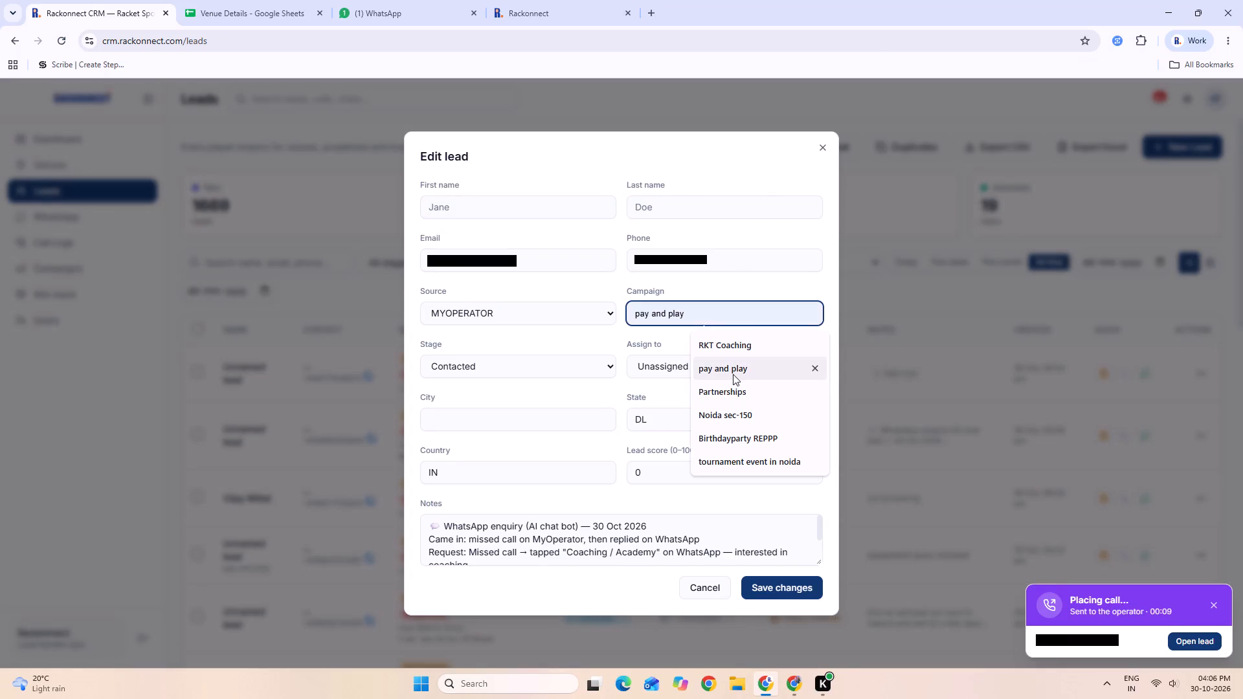
left_click(733, 374)
left_click(700, 368)
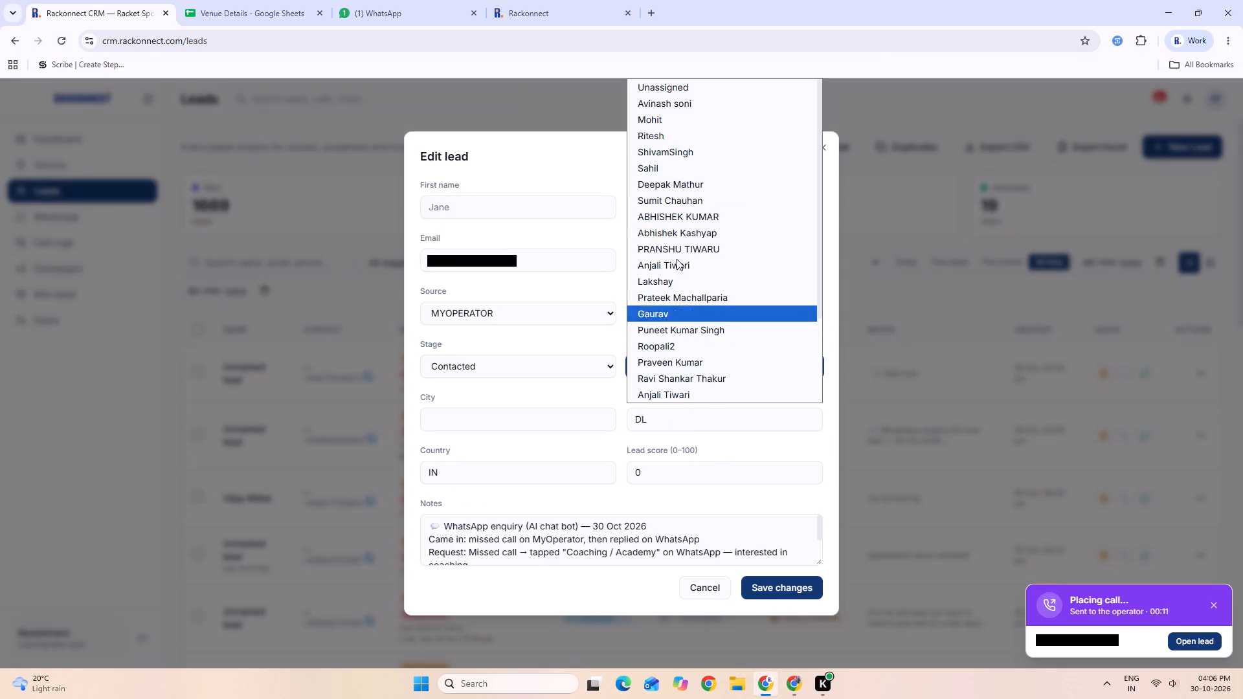
left_click(679, 261)
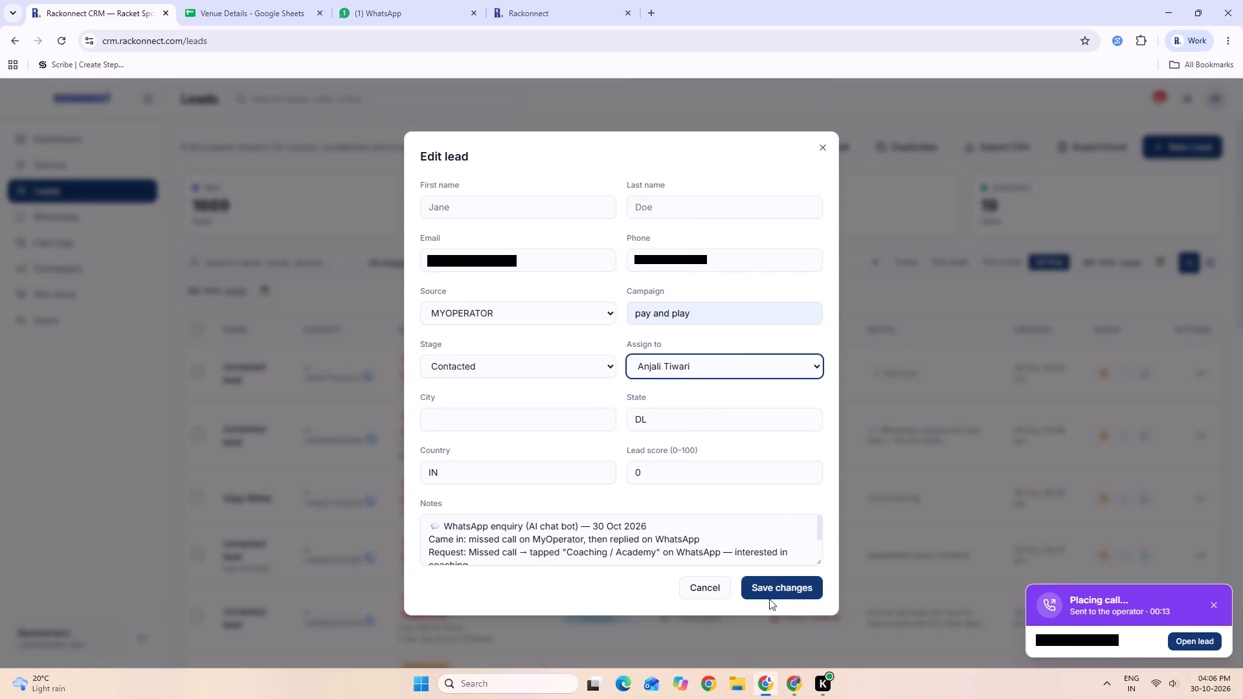
left_click(769, 592)
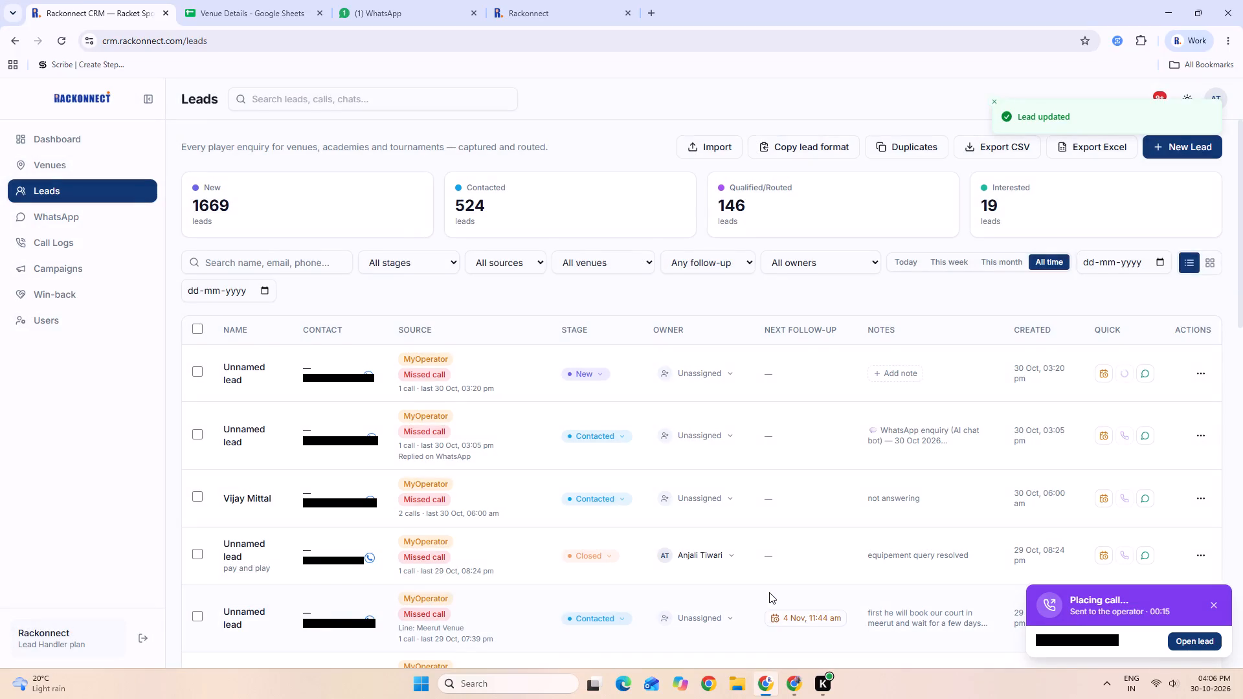
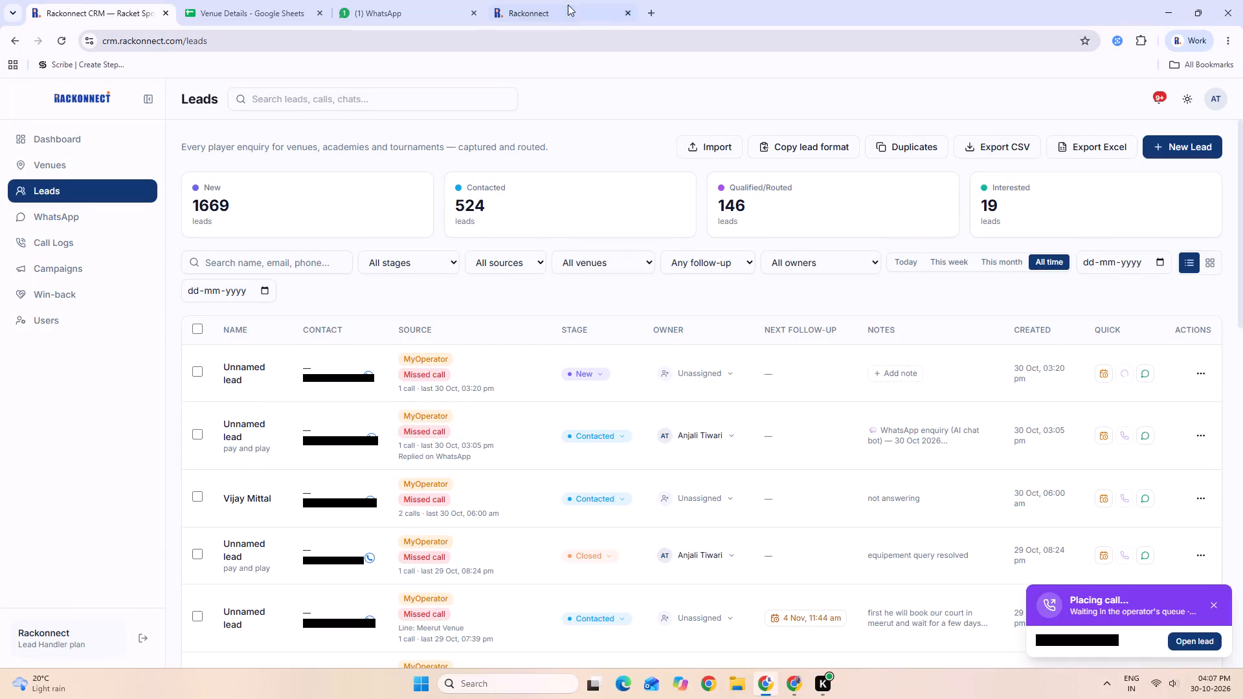
In the court booking site, switch the venue to Rackonnect Noida Indoor Stadium and examine its court slot availability for 30-10-2026.
left_click(569, 5)
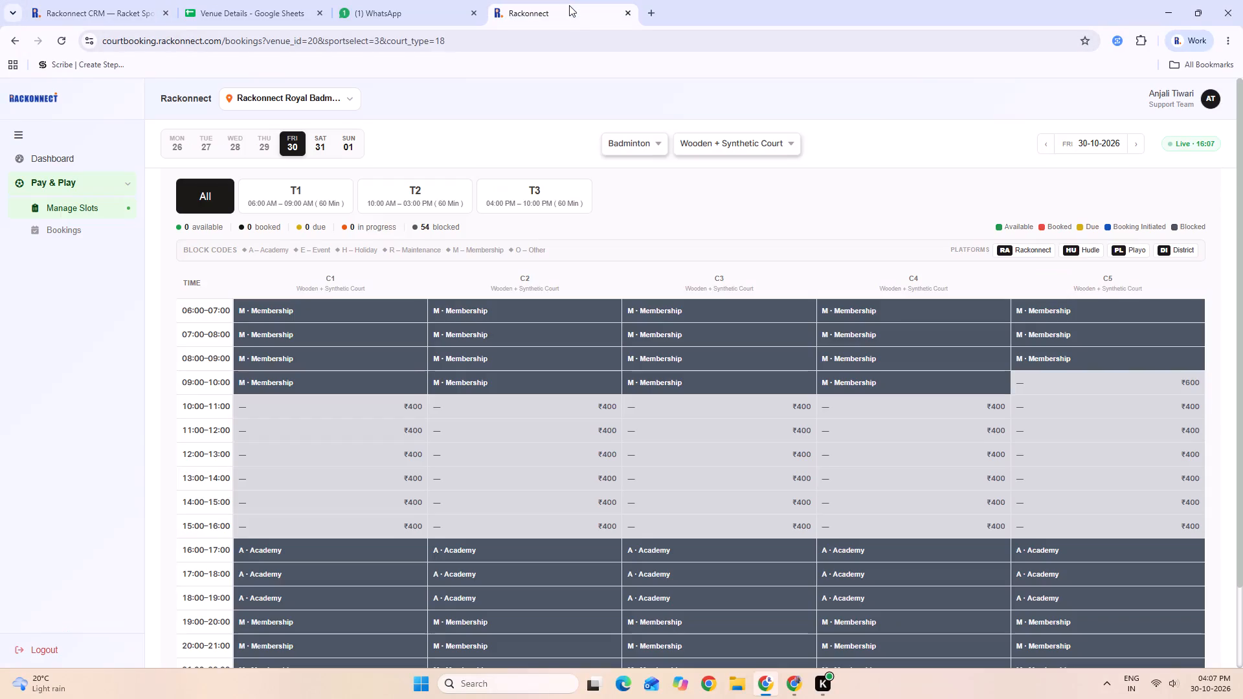
left_click(320, 96)
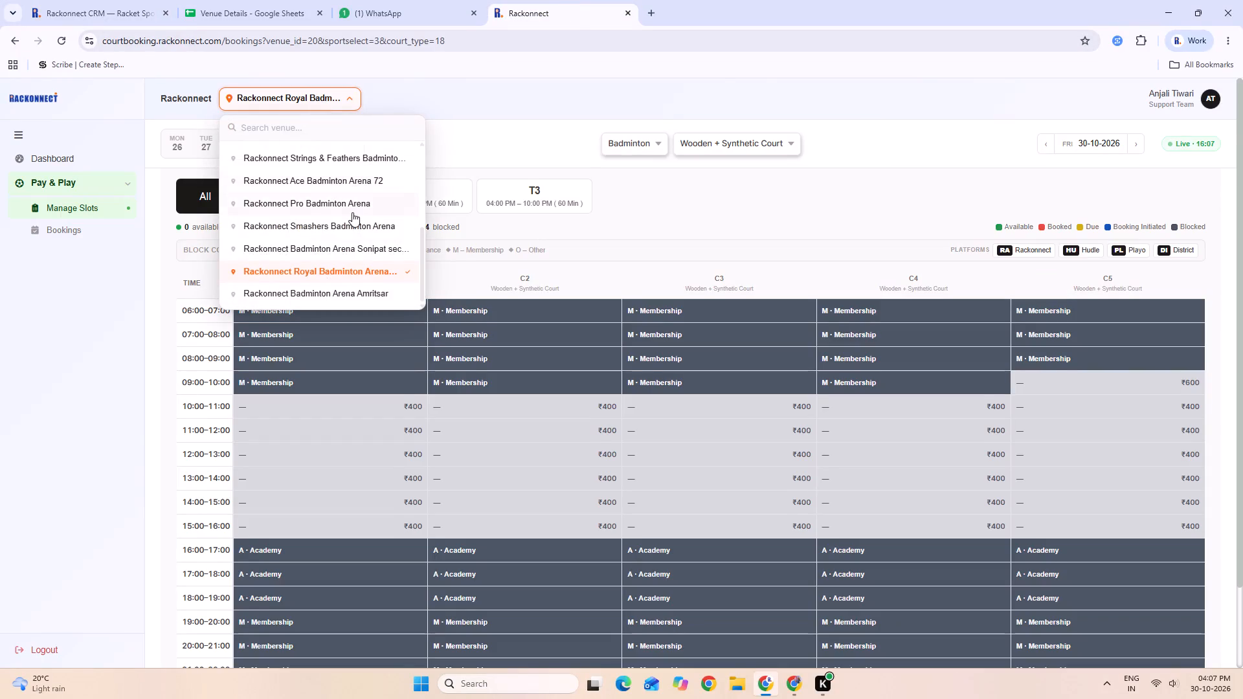
scroll(352, 212, "down", 1)
scroll(352, 212, "up", 3)
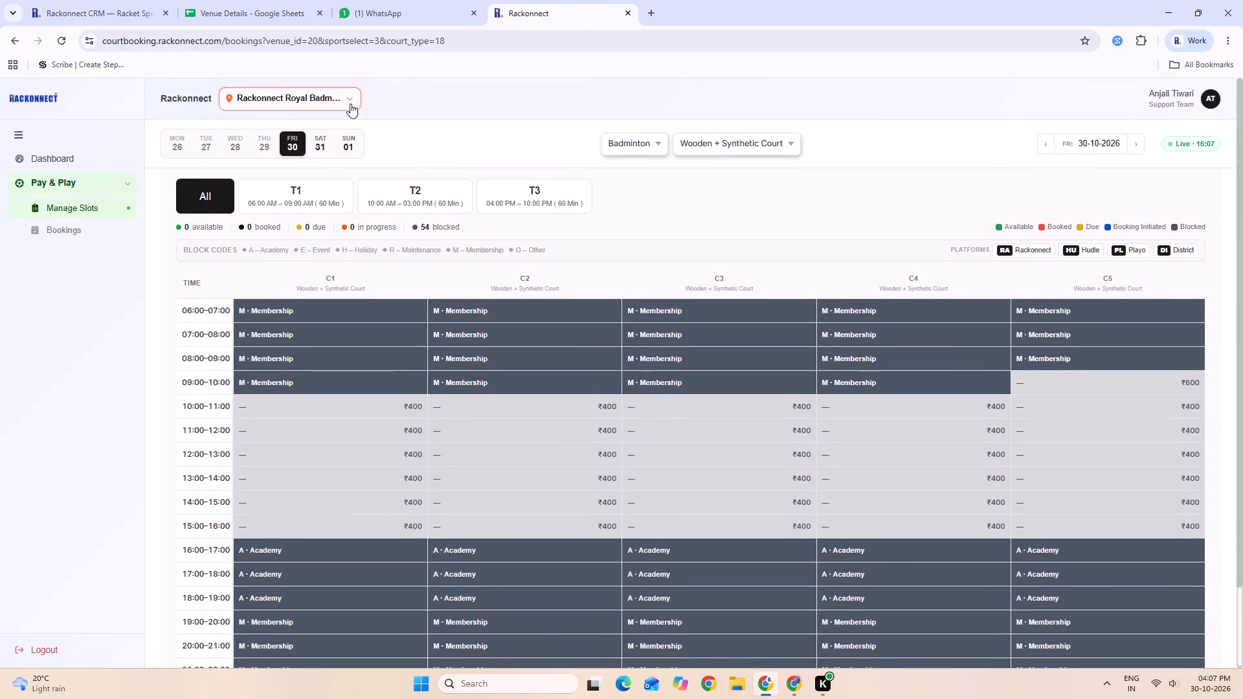
left_click(350, 104)
scroll(341, 270, "up", 2)
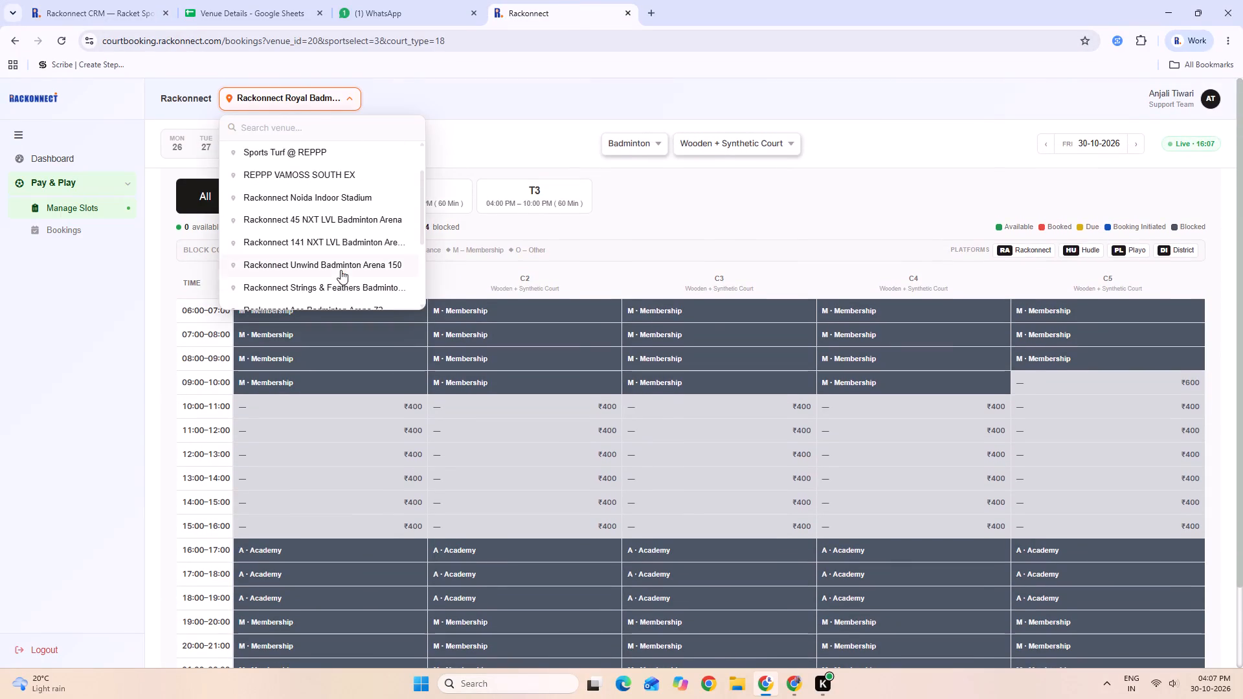
scroll(341, 270, "up", 1)
scroll(341, 270, "down", 1)
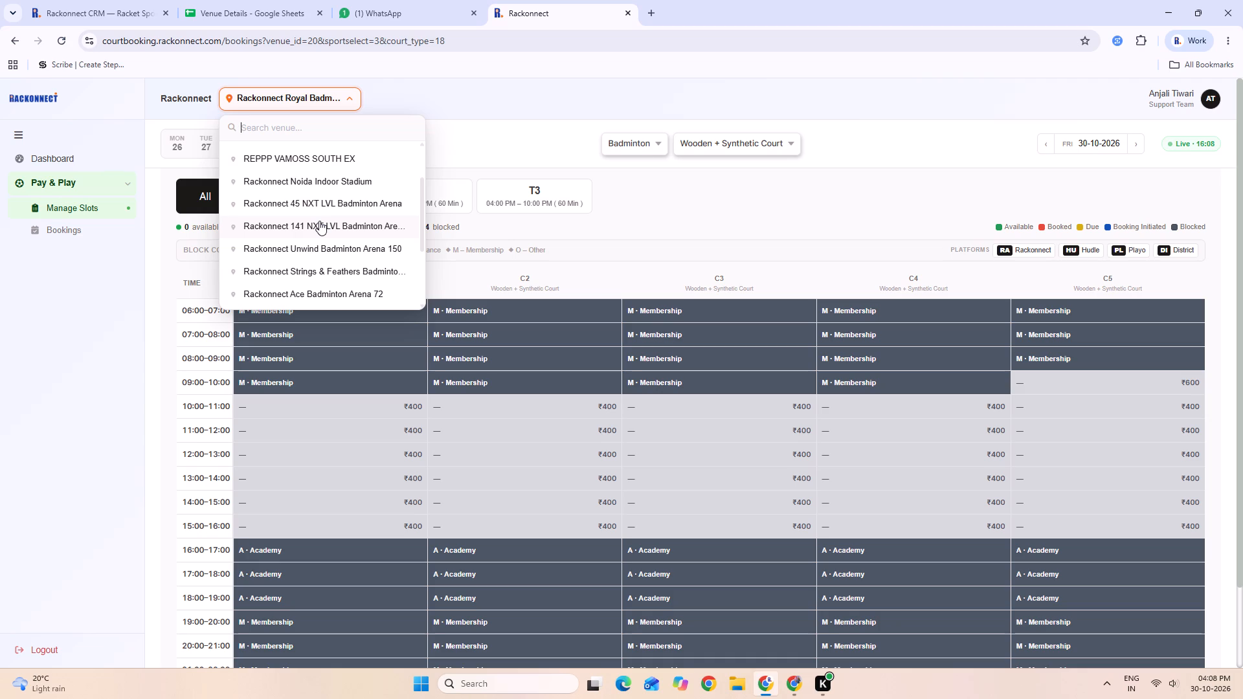
left_click(324, 183)
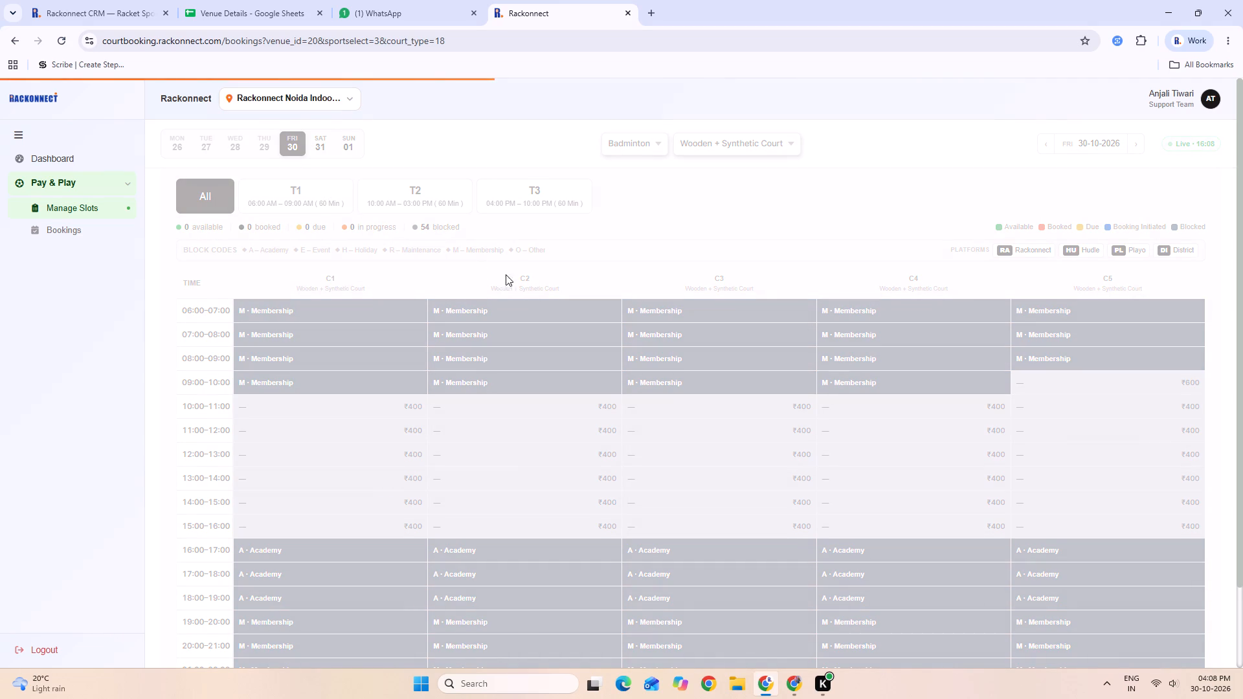
scroll(663, 398, "down", 4)
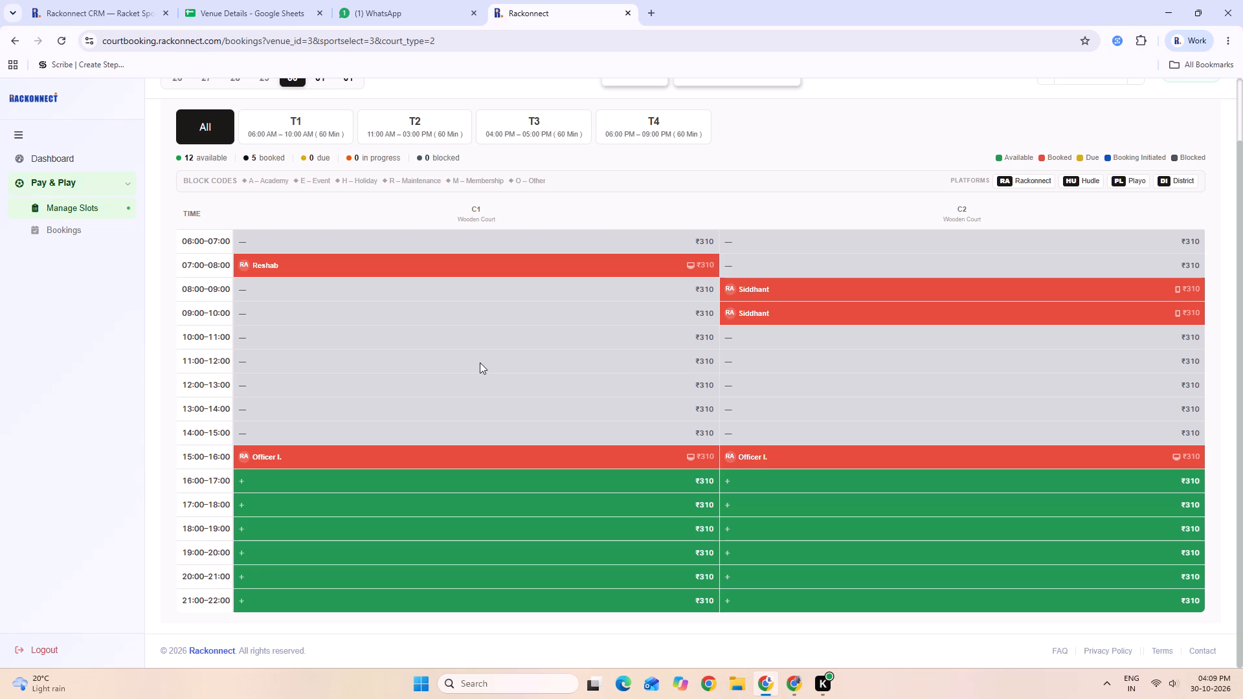
scroll(480, 362, "down", 3)
scroll(480, 362, "up", 9)
scroll(480, 362, "down", 4)
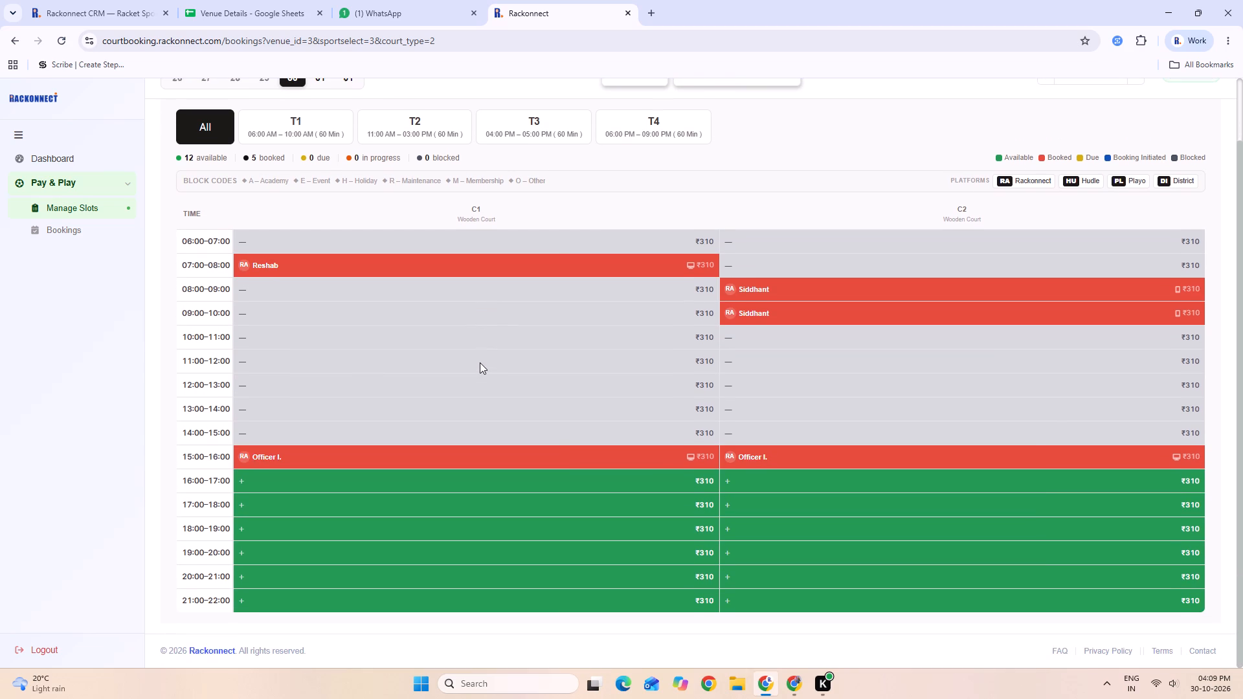
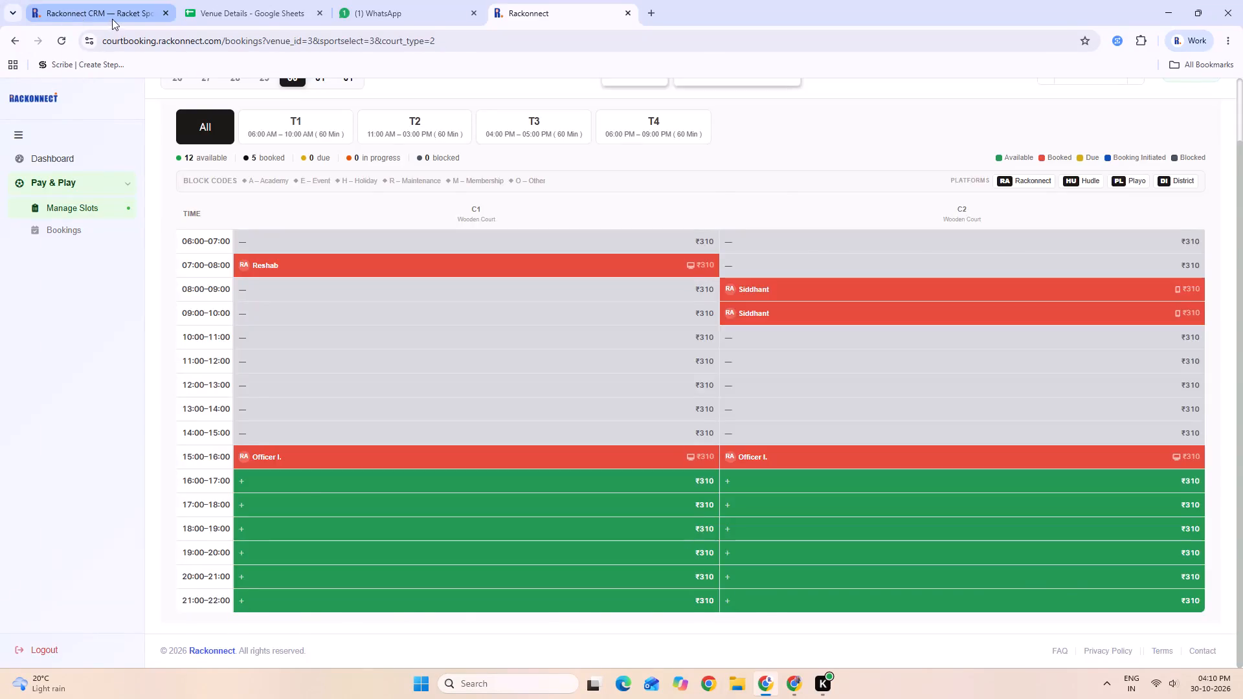
Switch back to the Leads list in the Rackonnect CRM.
left_click(112, 19)
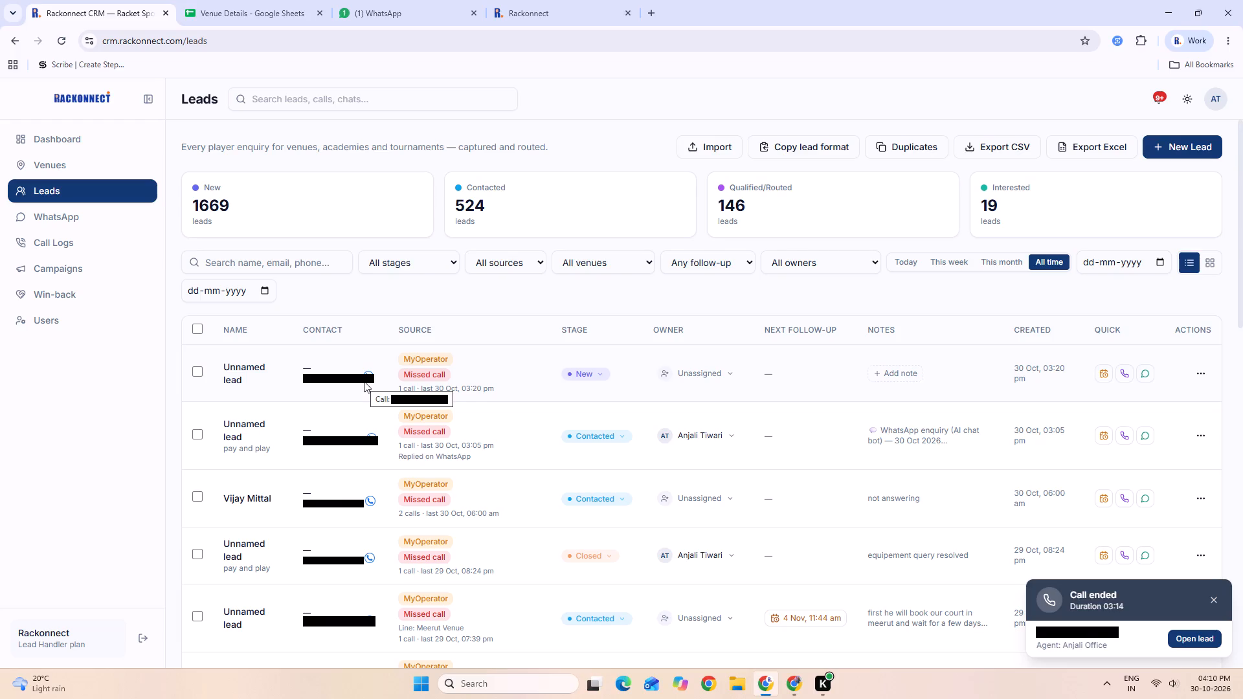
Open the MyOperator call logs page, in.app.myoperator.com/logs, in a new browser tab.
left_click(655, 12)
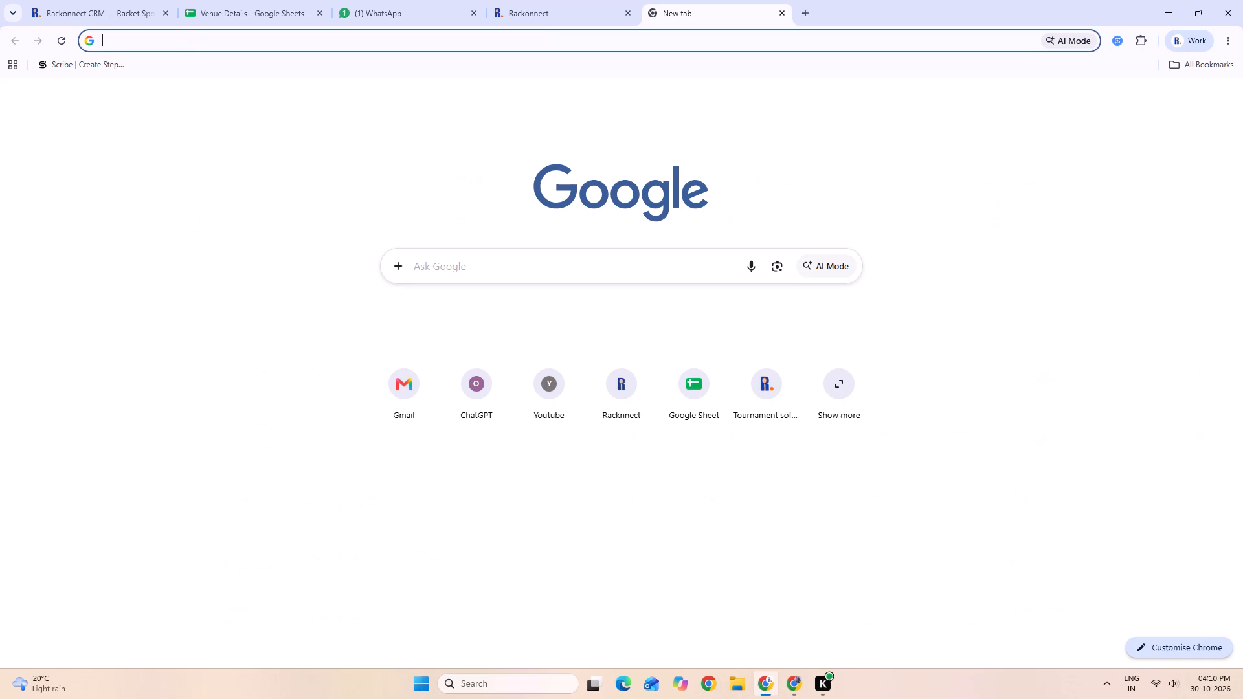
left_click(168, 36)
key("i")
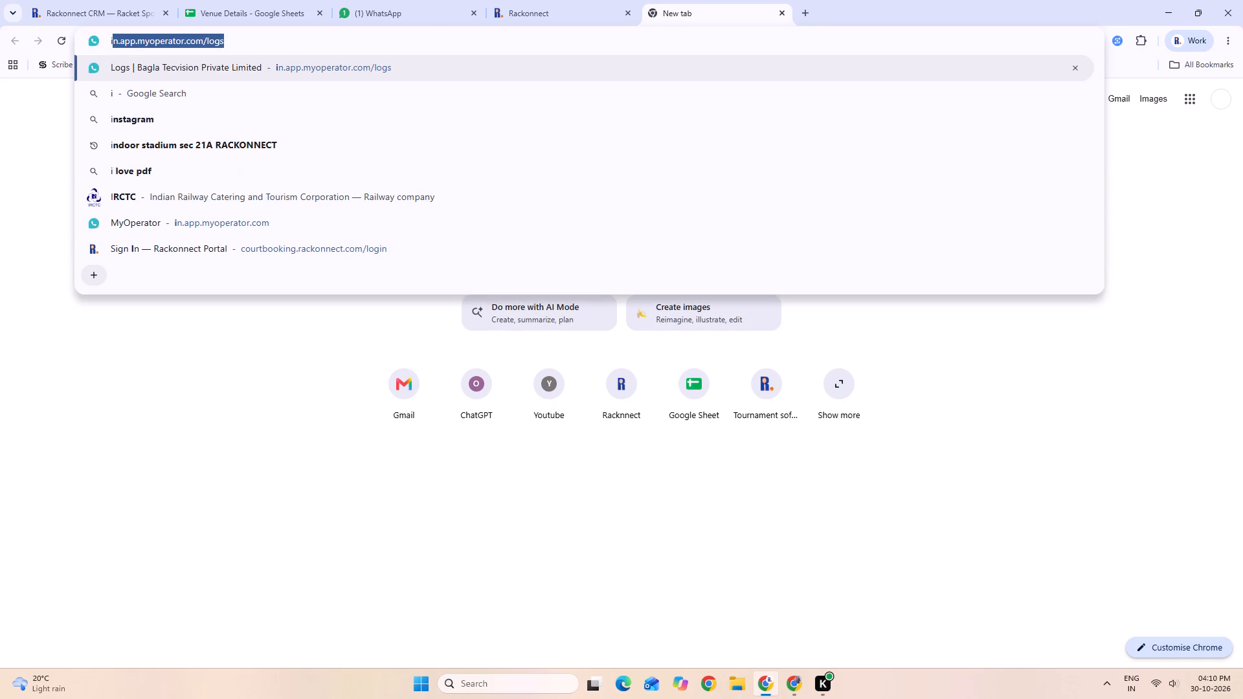
Search Google for "rackonnect badminton arena noida indoor stadium" in the new browser tab.
key("BackSpace")
key("BackSpace")
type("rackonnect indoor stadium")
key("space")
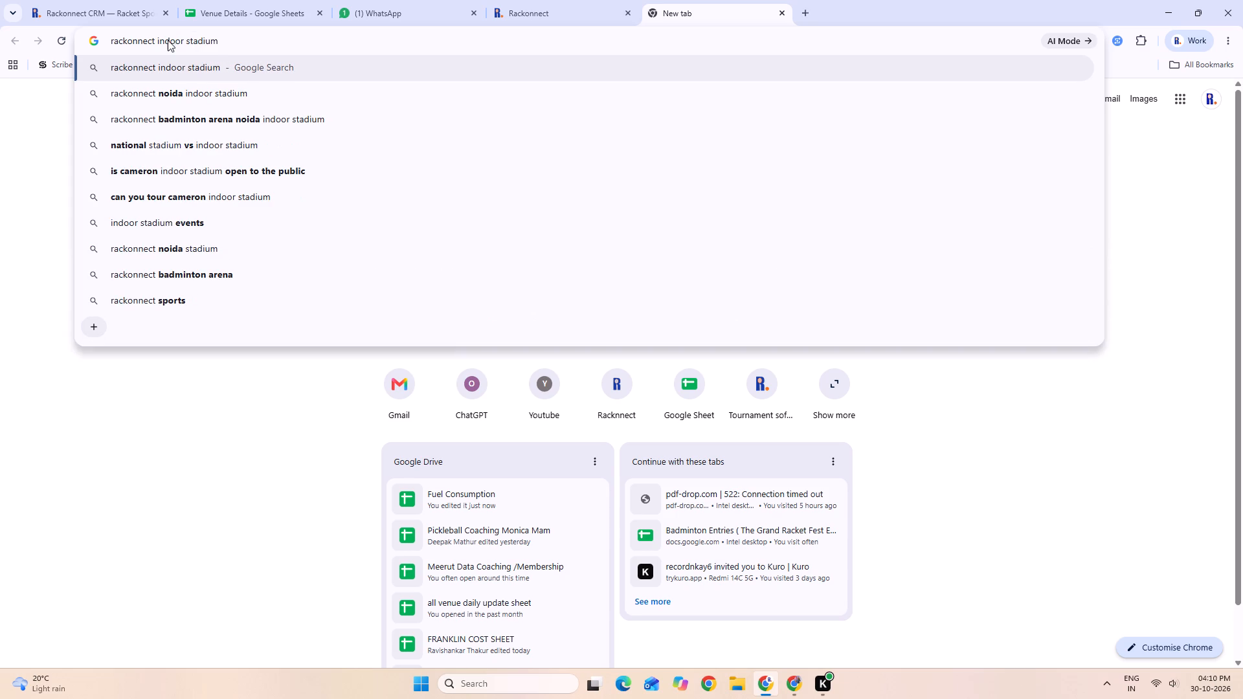
left_click(238, 122)
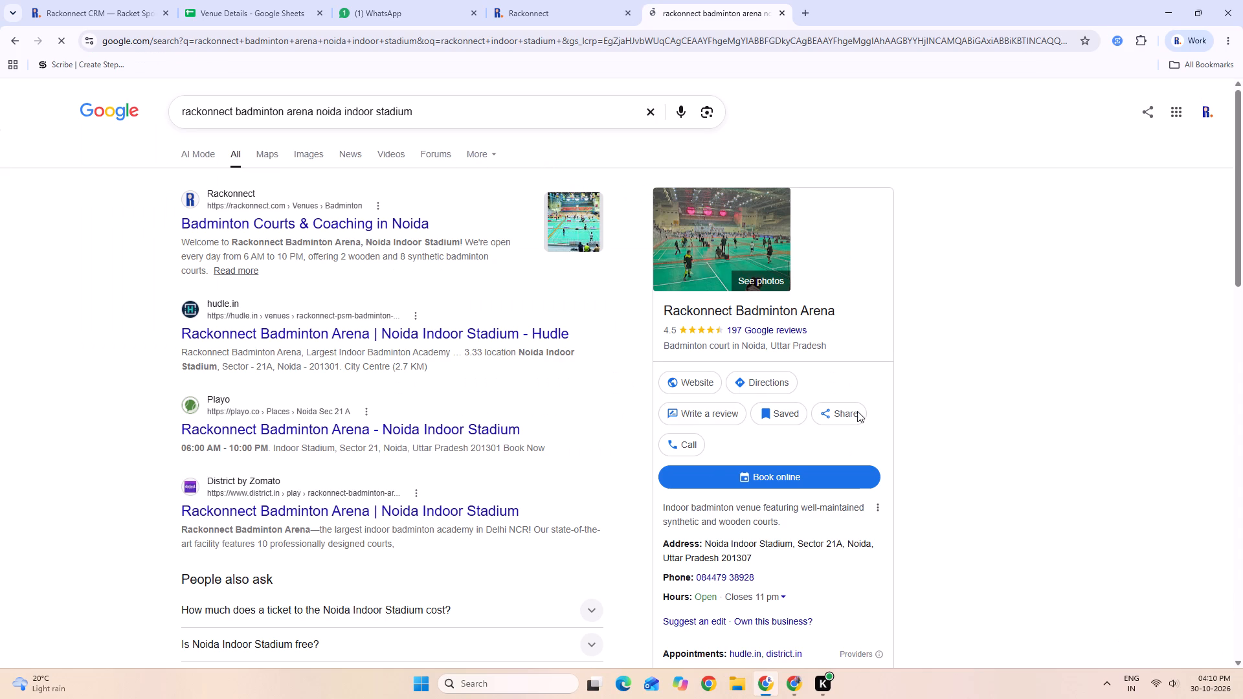
Open the sharing options for the Rackonnect Badminton Arena business listing.
left_click(844, 414)
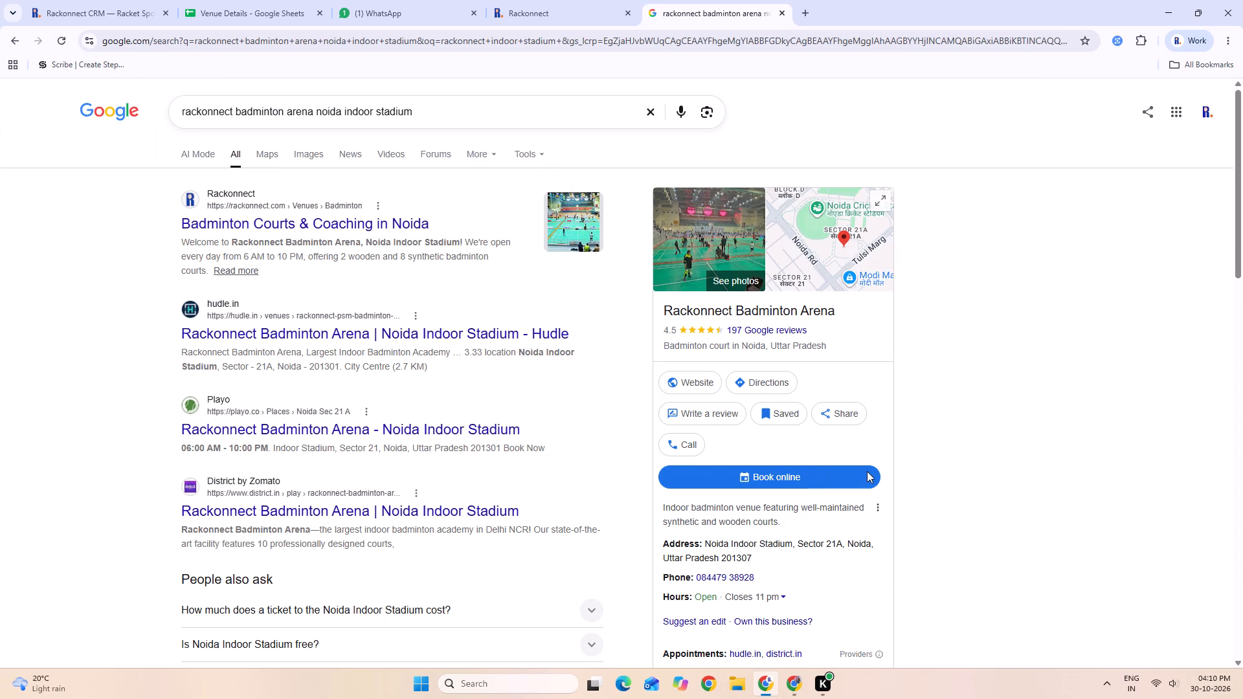
left_click(834, 408)
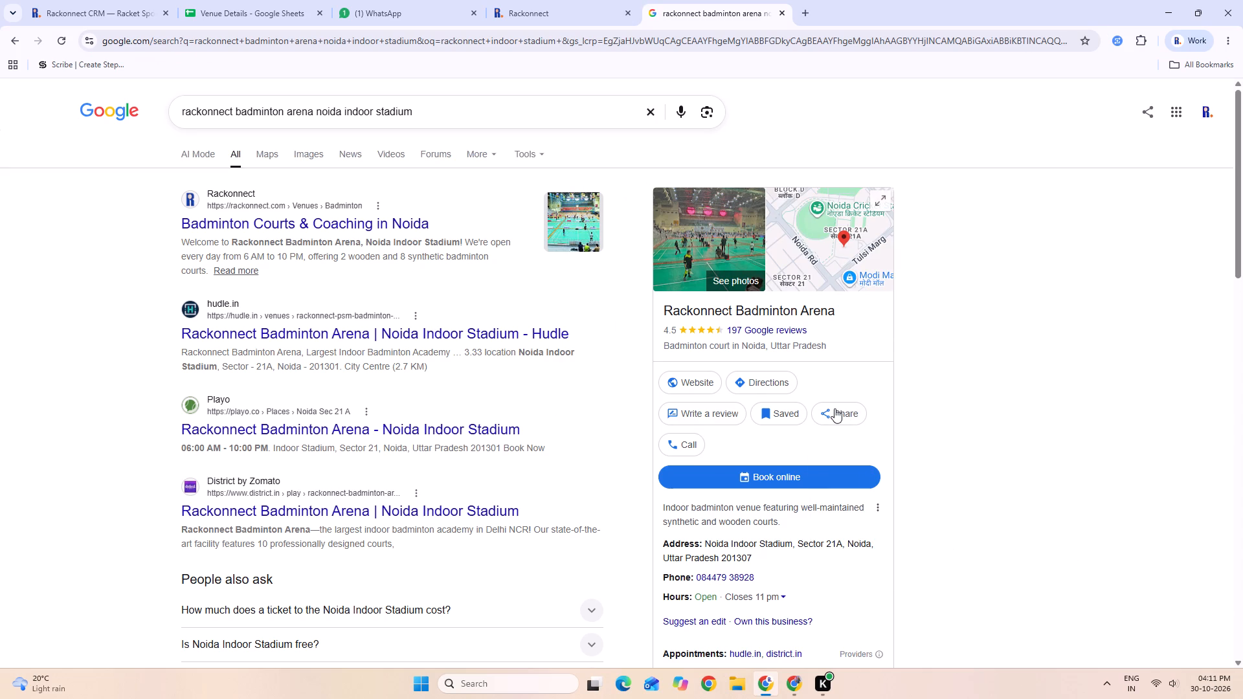
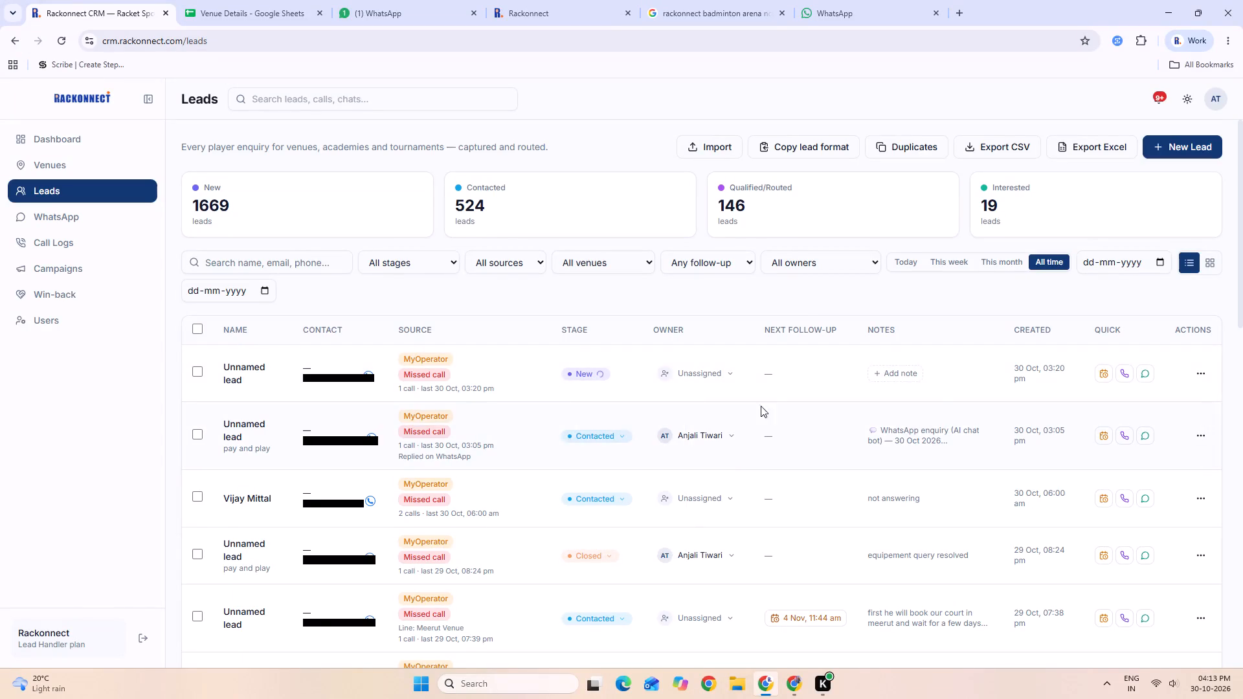
Edit the unnamed lead created 30 Oct, 03:20 pm: set its campaign to "pay and play" and assign it to Anjali.
left_click(1202, 377)
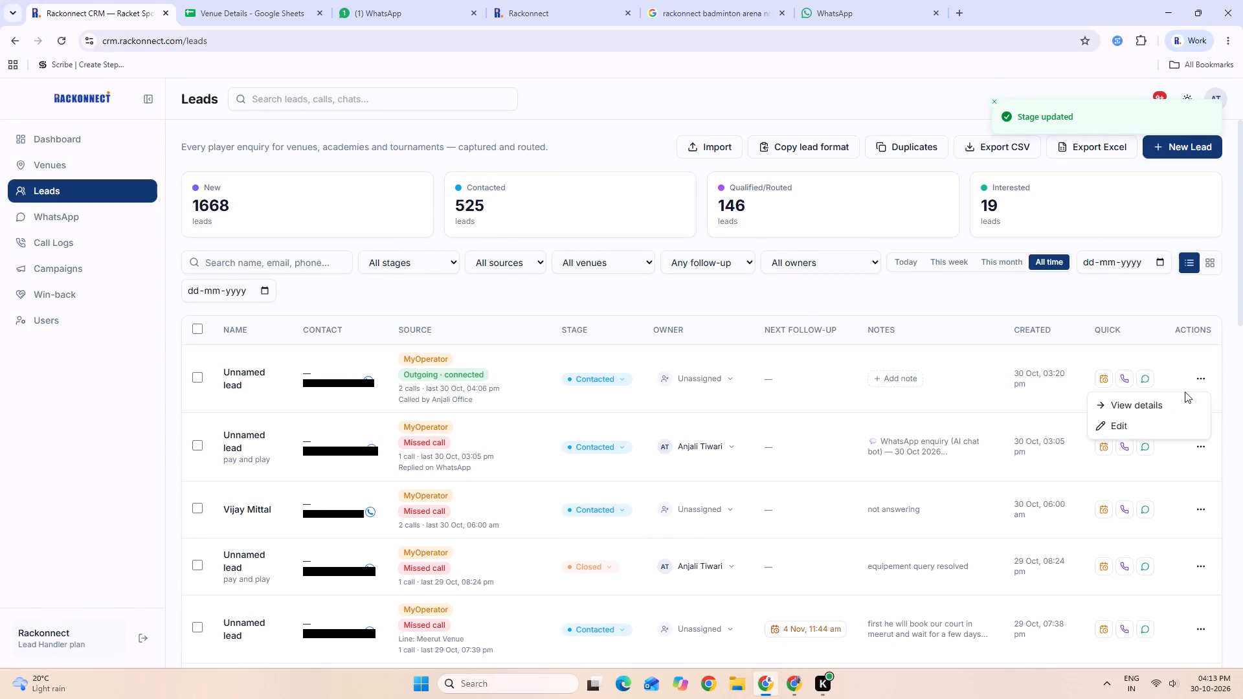
left_click(1107, 429)
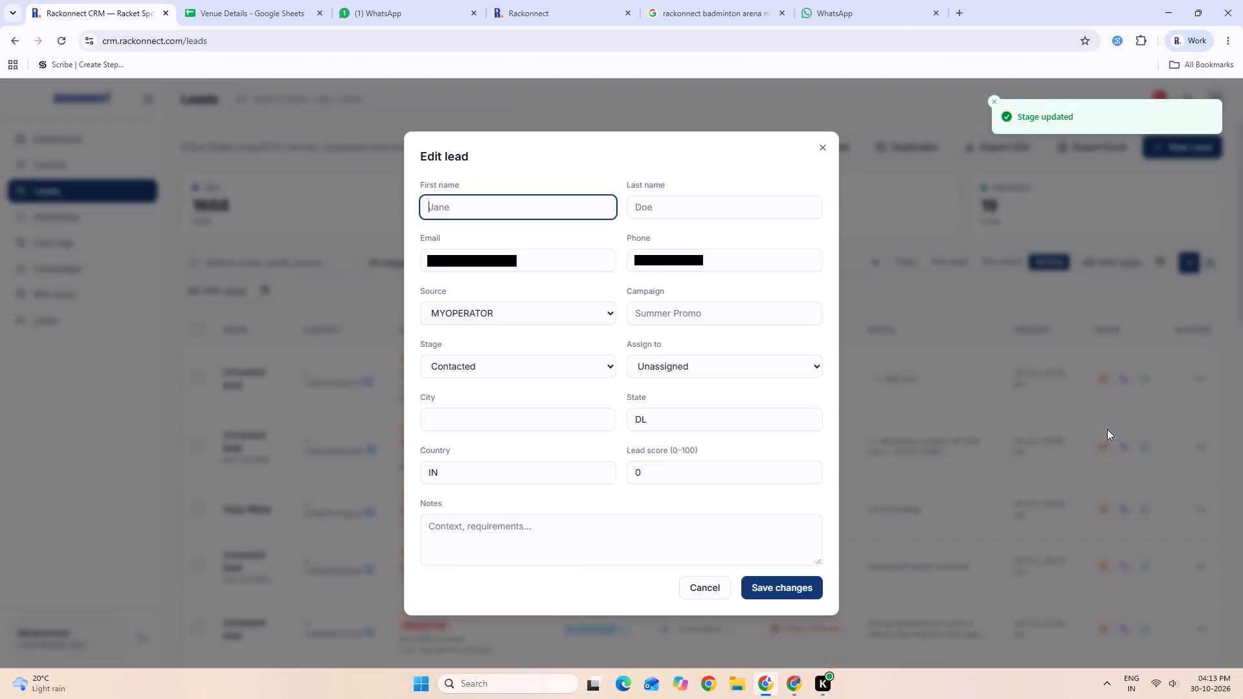
left_click(701, 314)
left_click(711, 375)
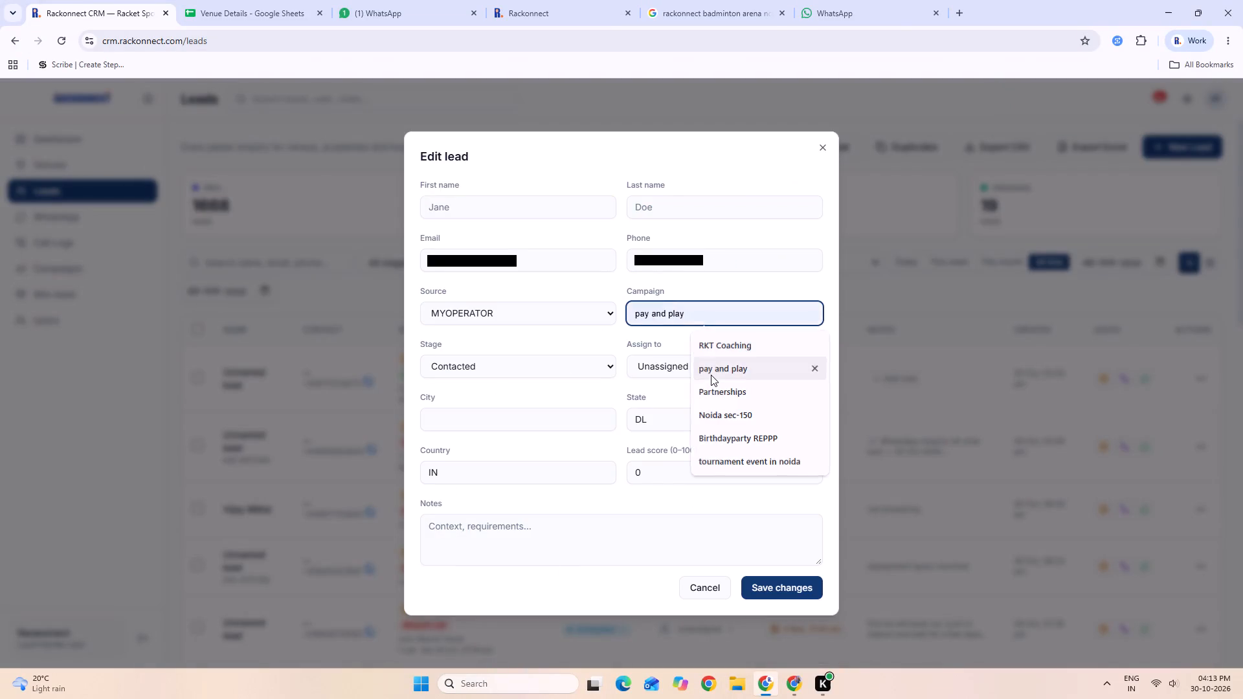
left_click(710, 374)
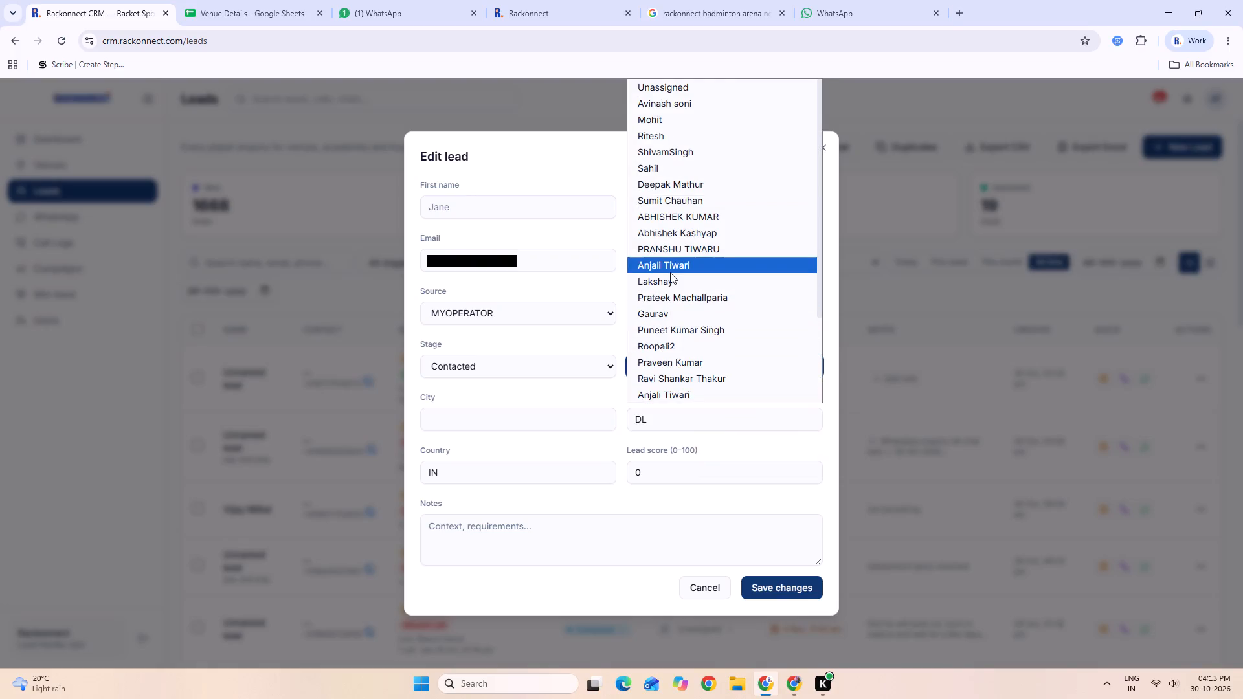
left_click(673, 265)
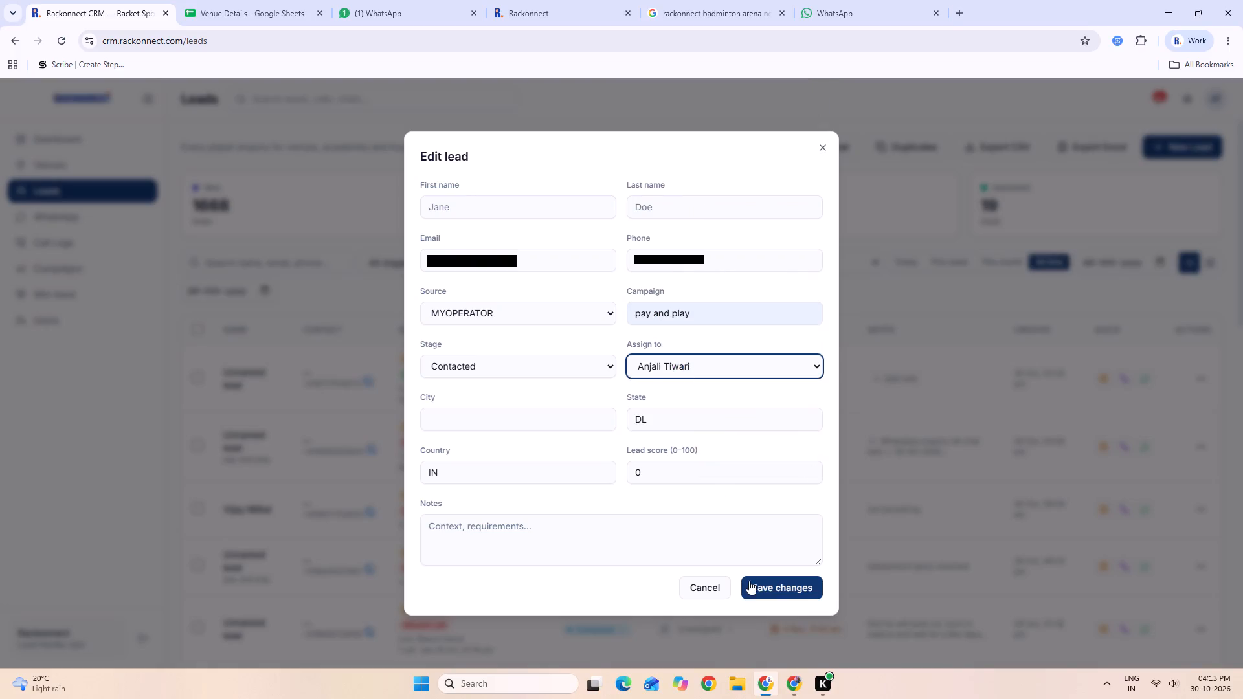
Write a note in the lead's details beginning "he want badminton".
left_click(517, 527)
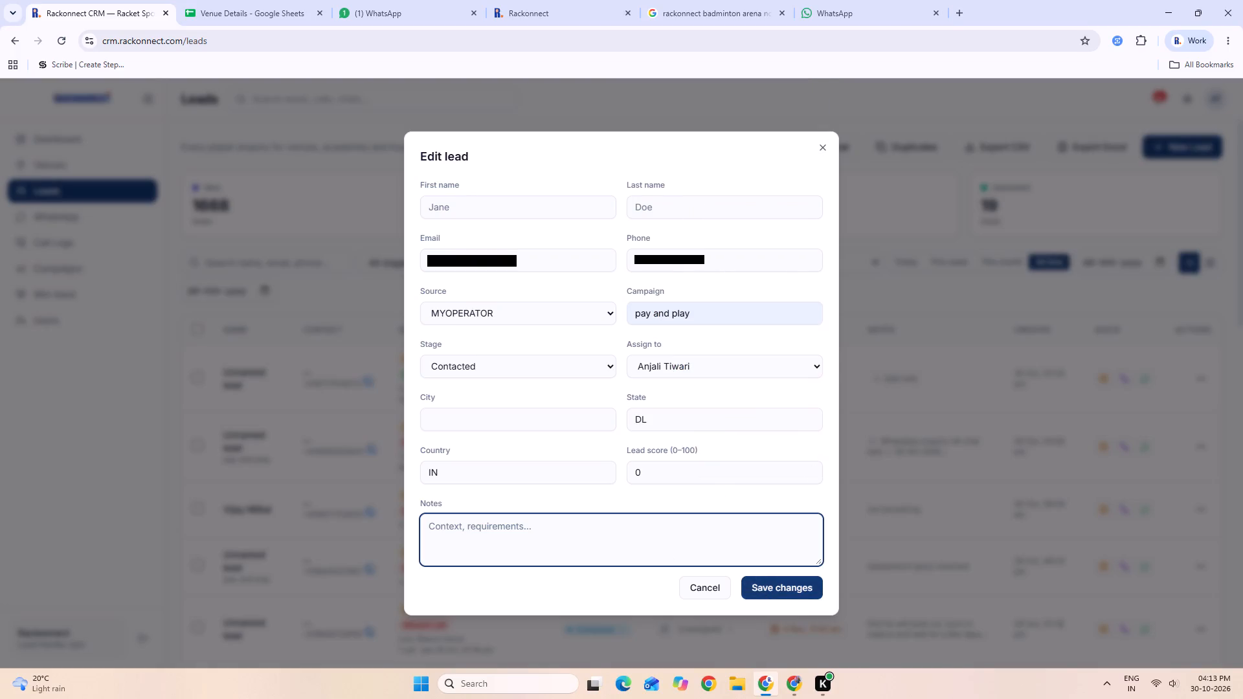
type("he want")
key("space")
Complete the lead's note to read "he want badminton court in indoor stadium" and save the lead's changes.
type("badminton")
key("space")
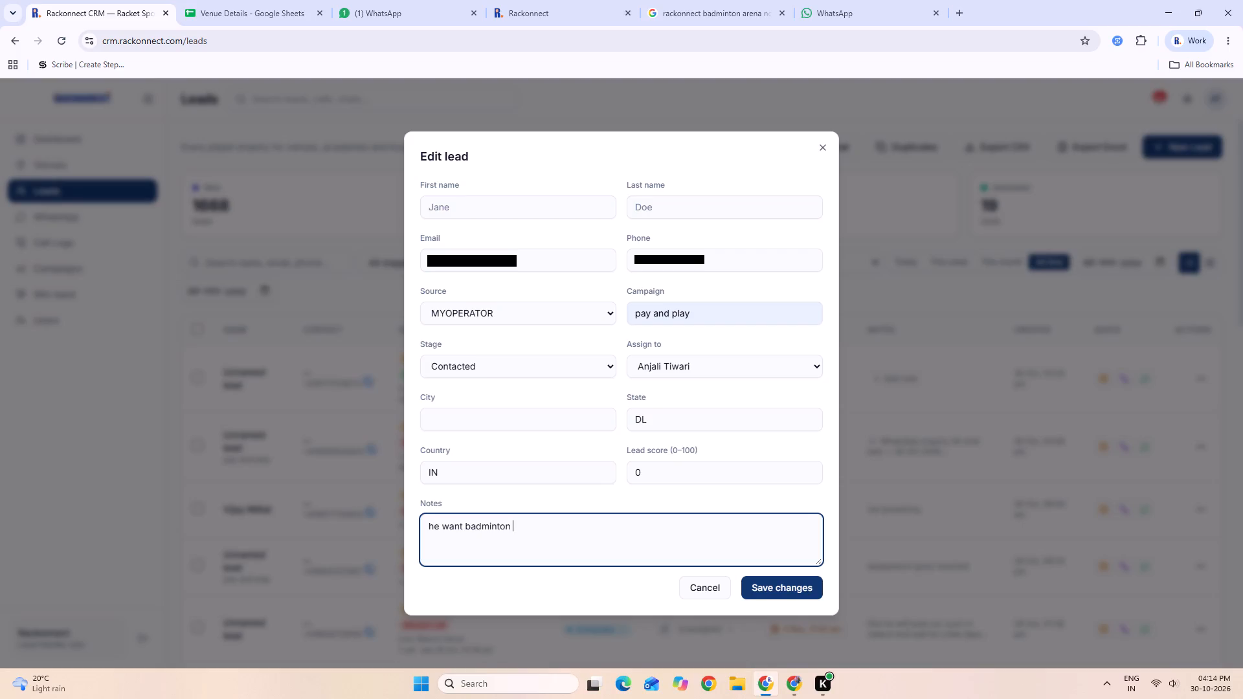
type("court")
key("space")
type("in indoor stadium")
key("space")
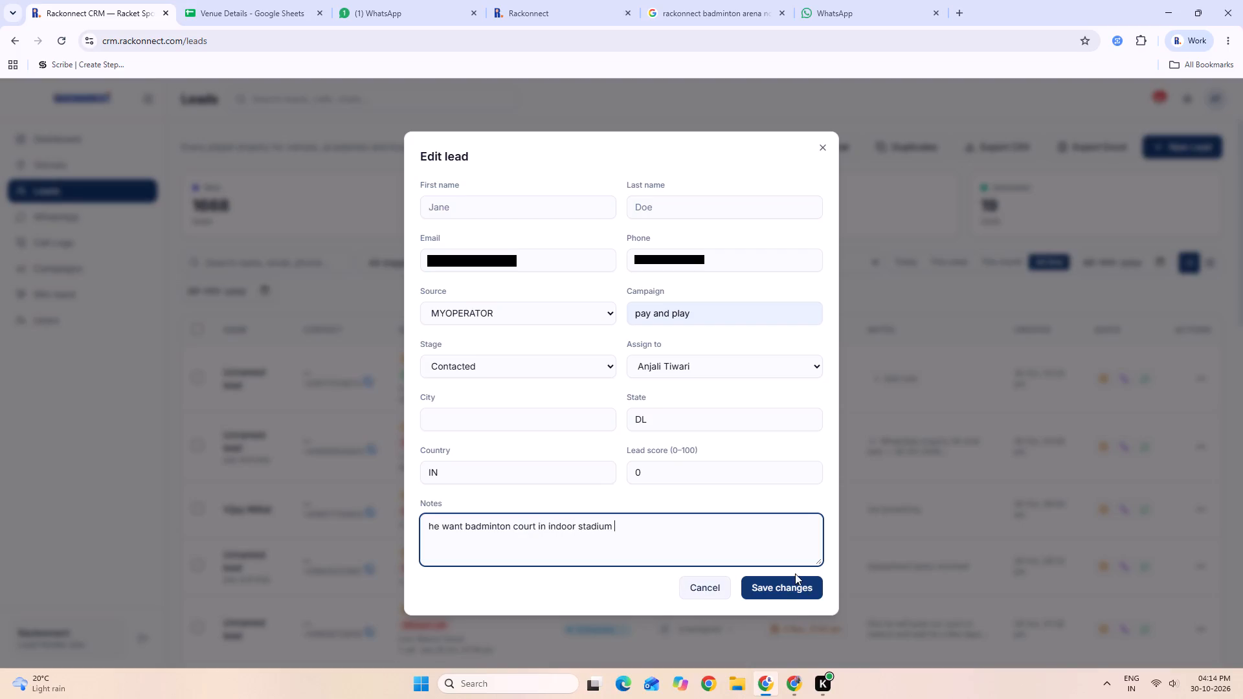
left_click(790, 584)
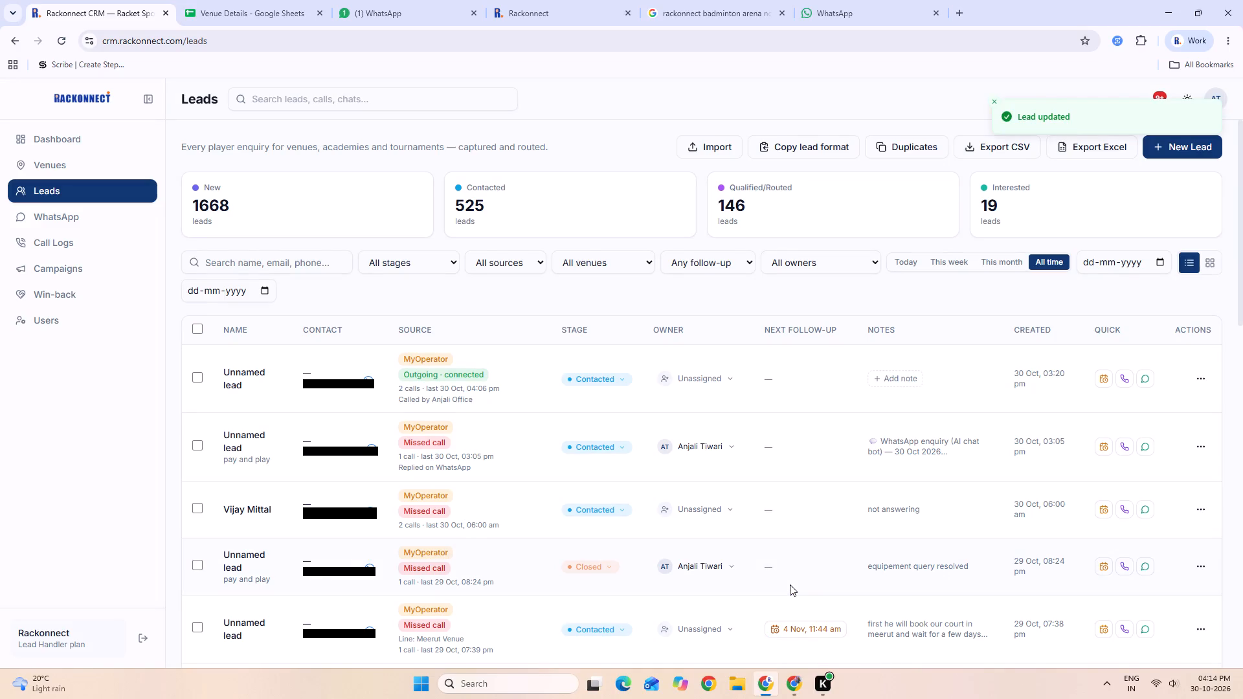
Look through the older missed-call leads from 29 Oct for the next one to follow up.
scroll(693, 483, "down", 6)
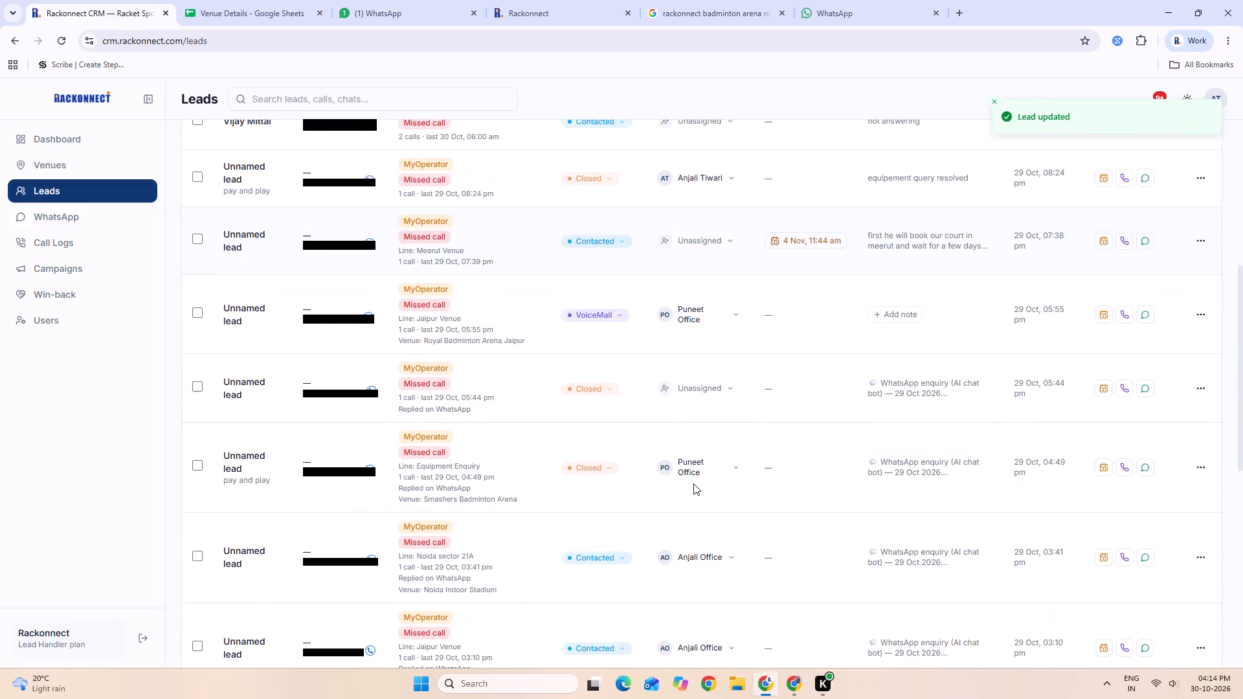
scroll(693, 483, "down", 13)
scroll(693, 483, "up", 7)
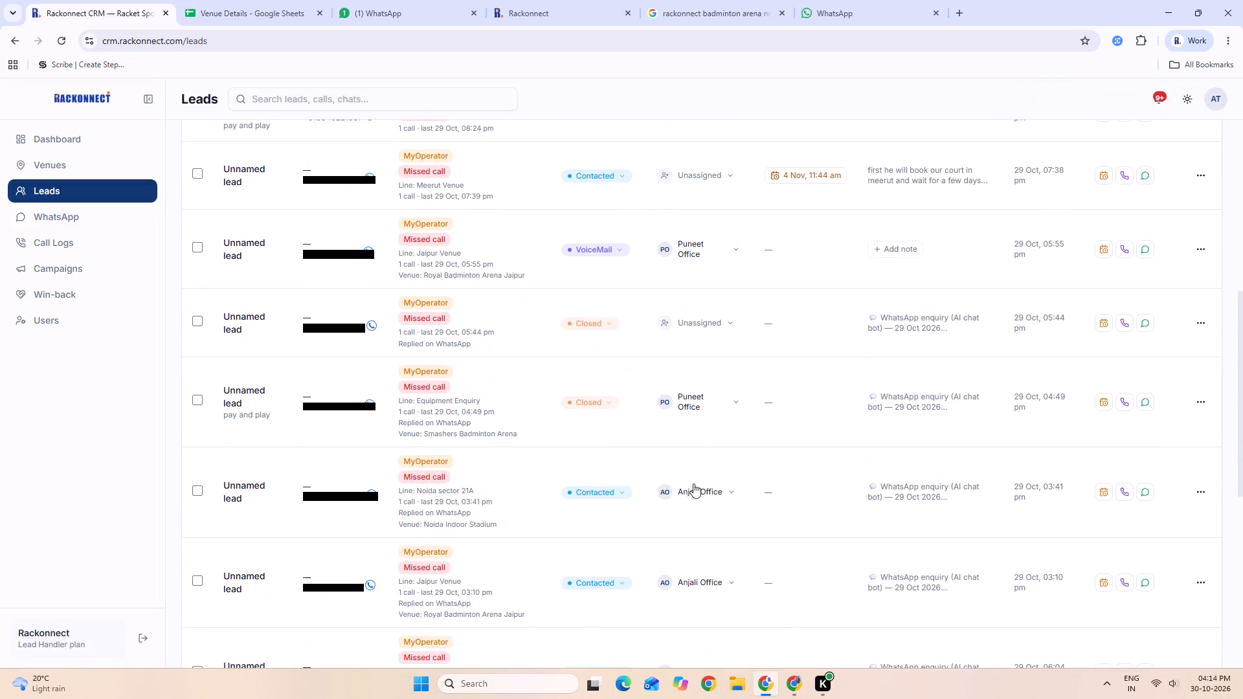
Review the 29 and 30 Oct leads in the Leads list, checking their stages, owners and notes for pending follow-ups.
scroll(693, 483, "up", 15)
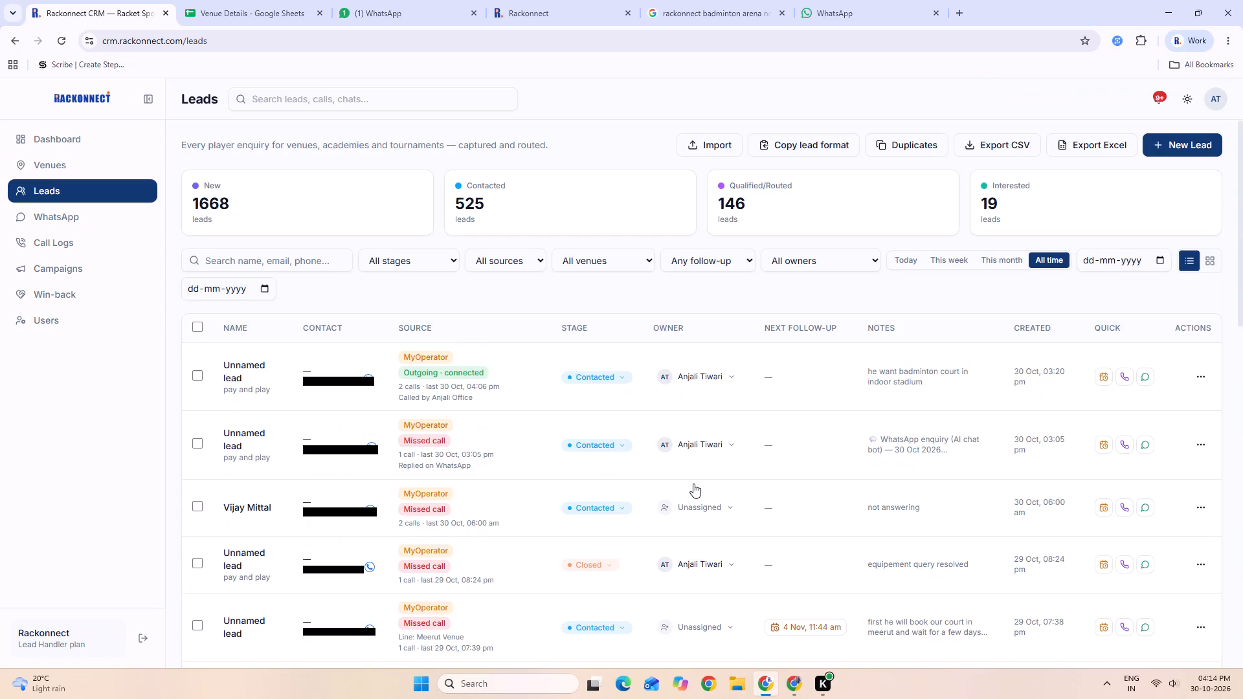
scroll(693, 483, "down", 5)
scroll(693, 483, "up", 17)
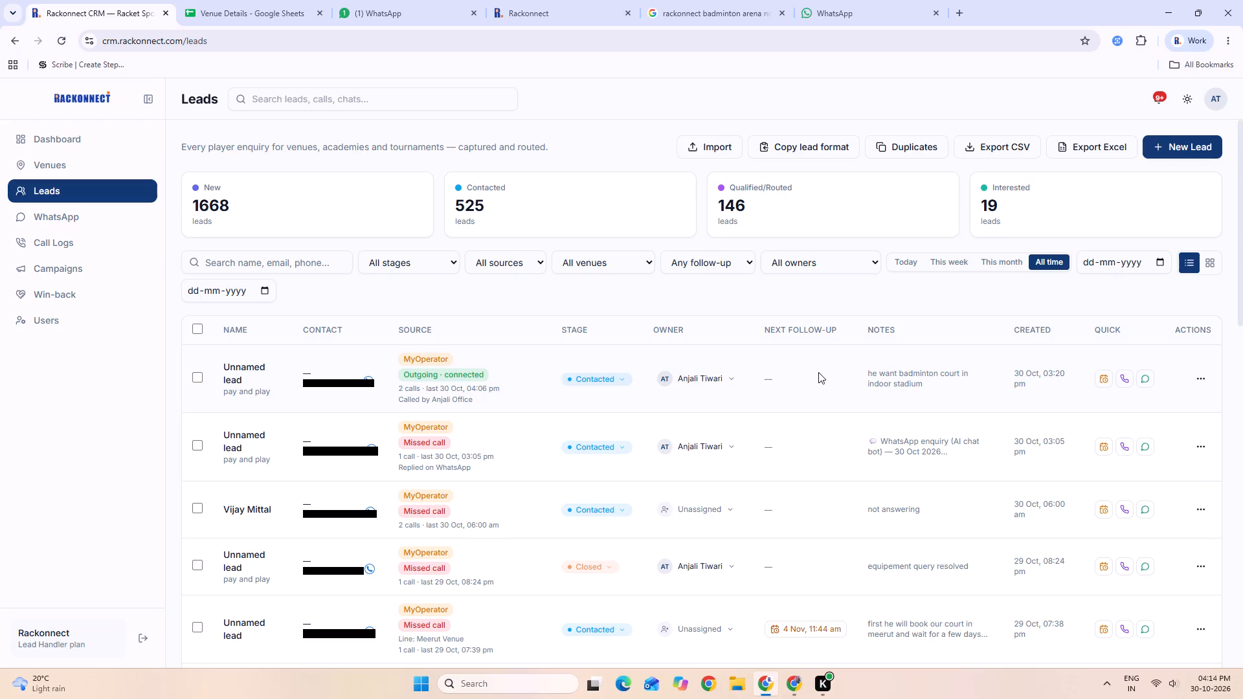
scroll(818, 372, "down", 3)
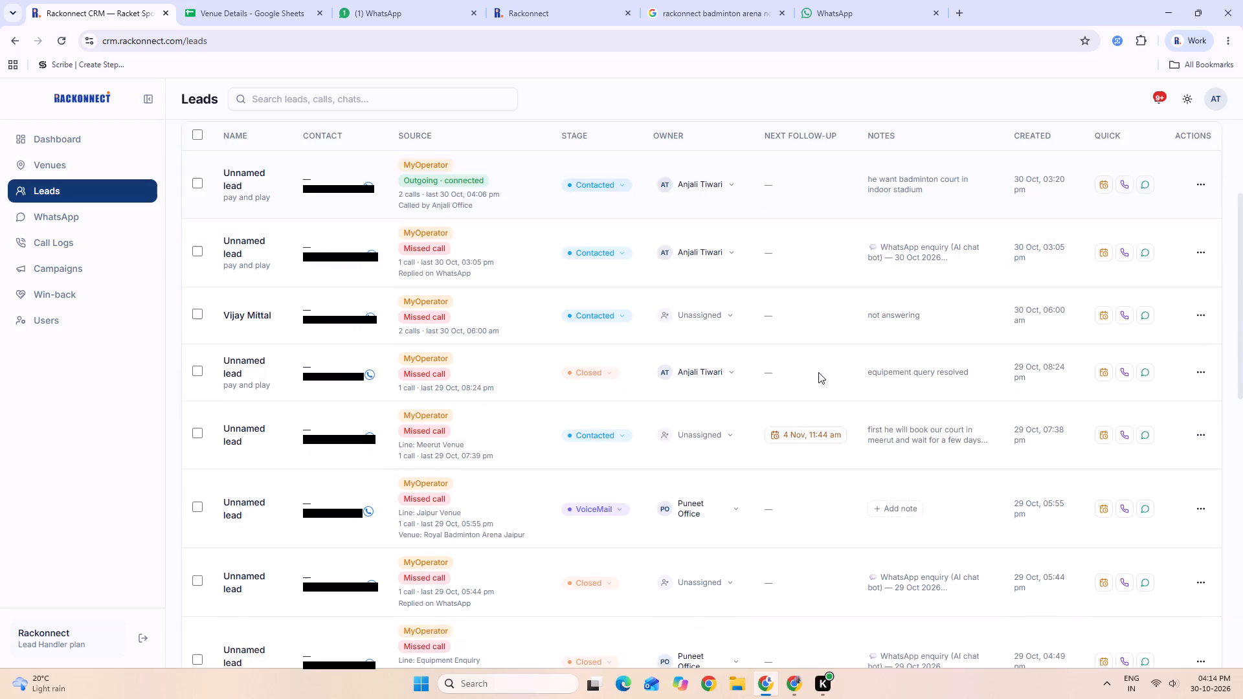
scroll(818, 372, "down", 12)
scroll(818, 372, "up", 12)
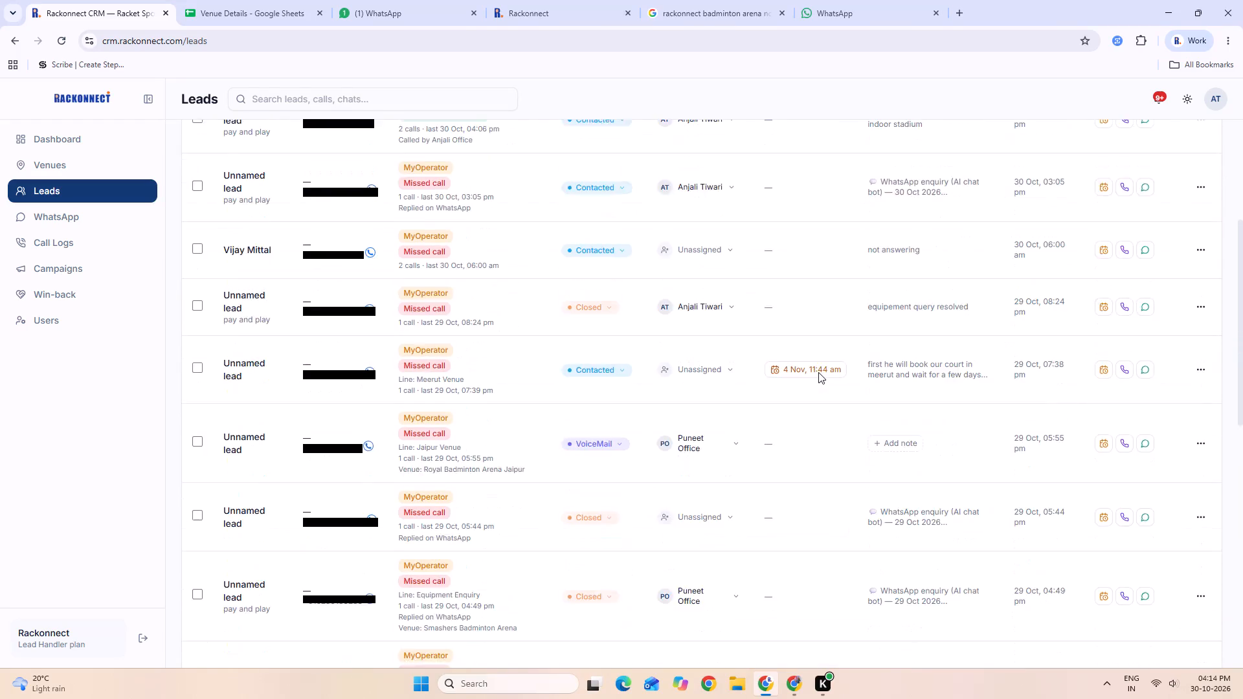
scroll(818, 372, "up", 11)
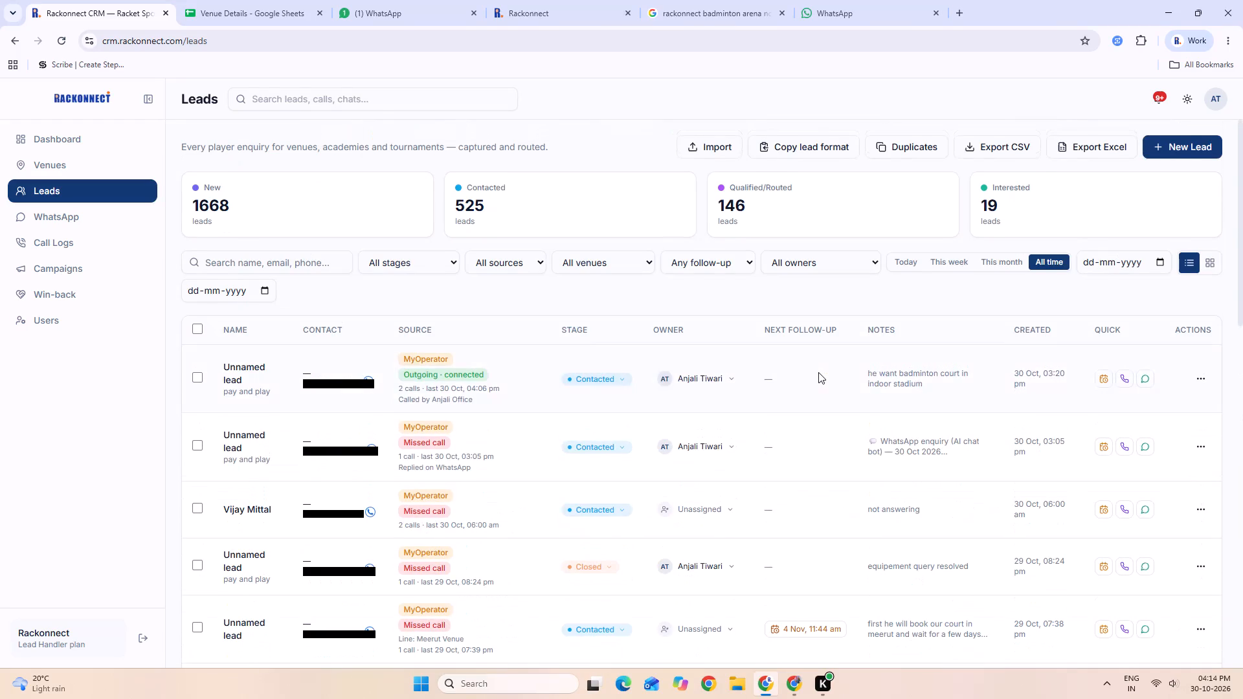
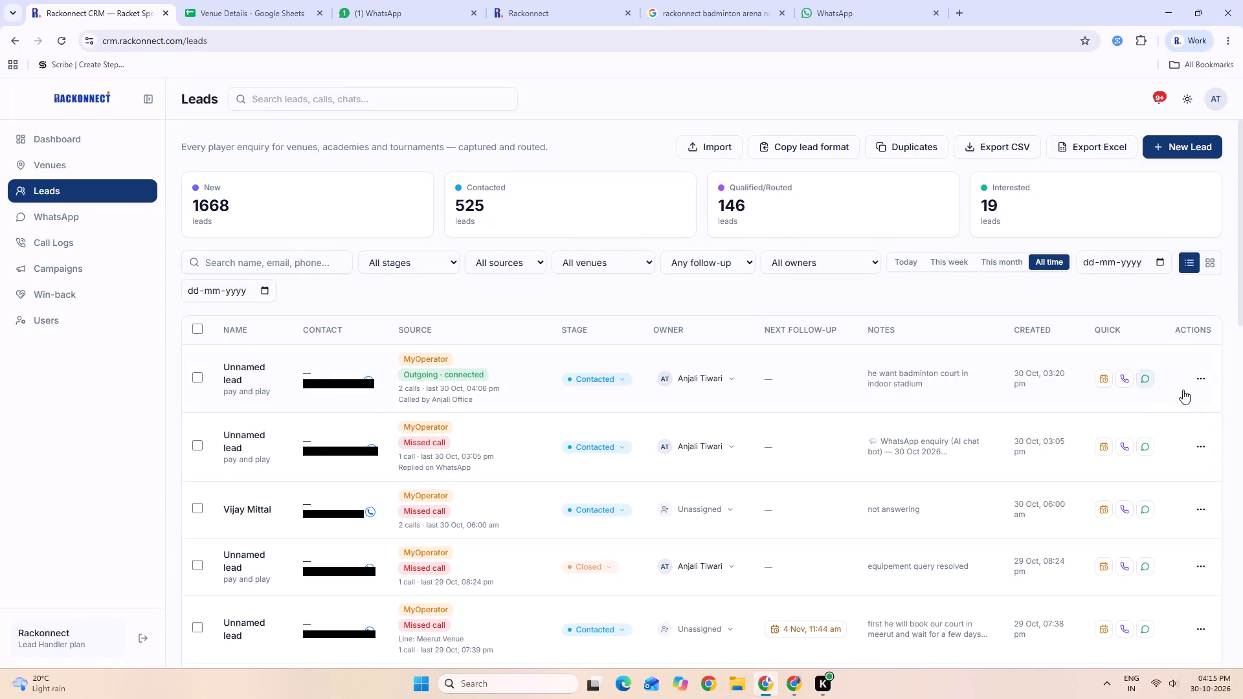
Enter the caller's full name in the first-name field of the unnamed lead created 30 Oct, 03:20 pm, and save the changes.
left_click(1202, 378)
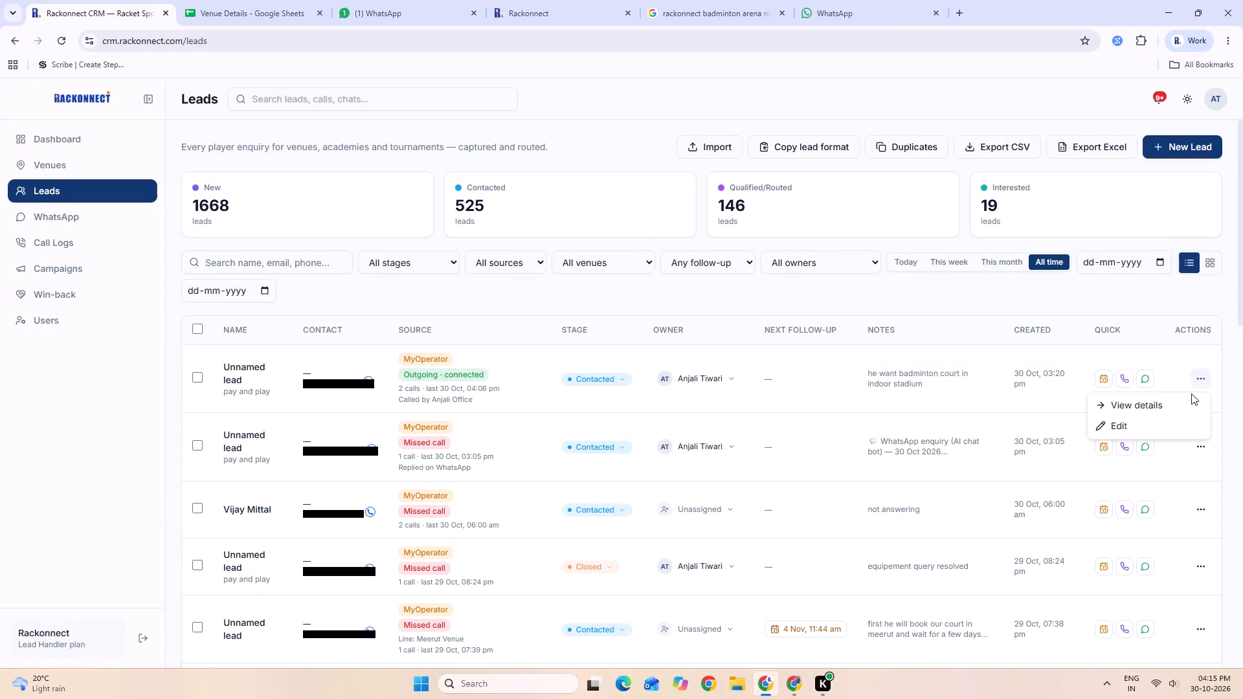
left_click(1138, 428)
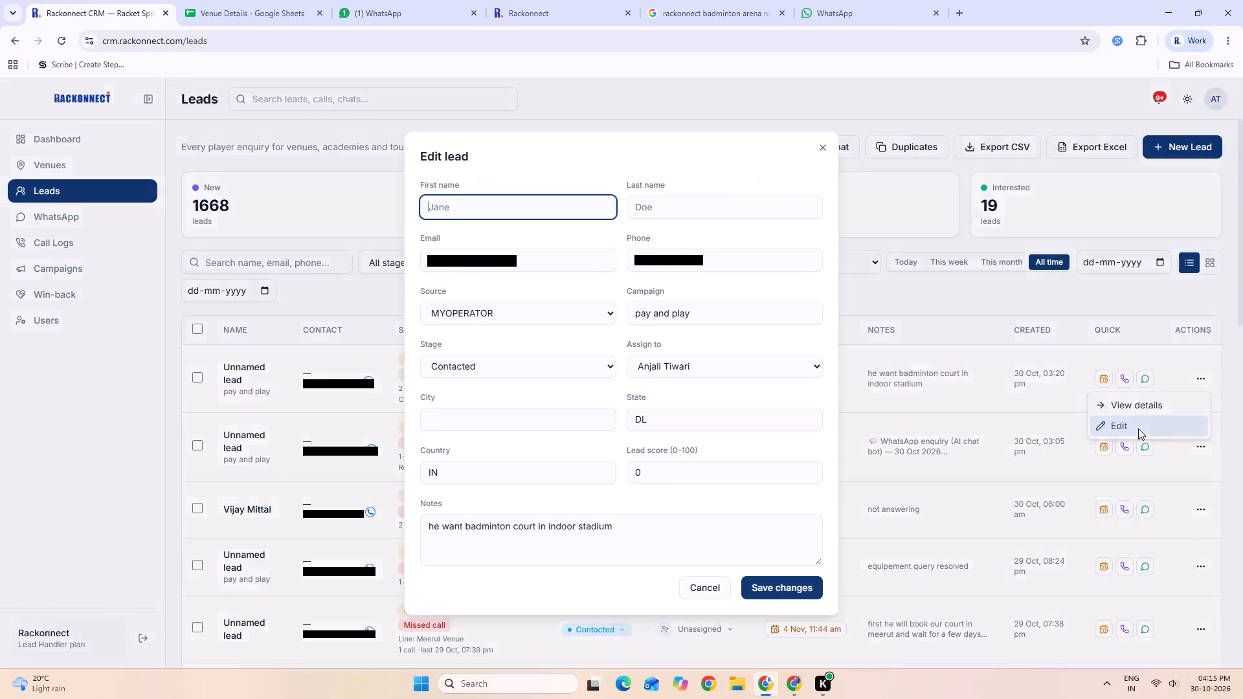
left_click(440, 209)
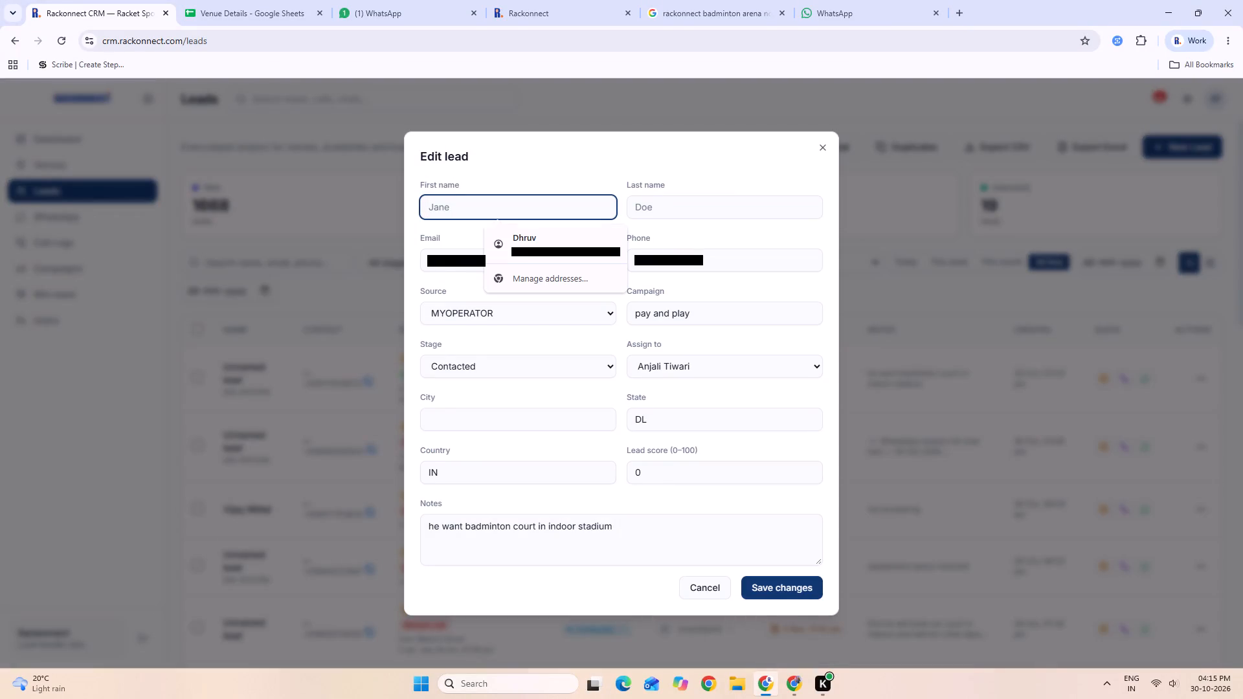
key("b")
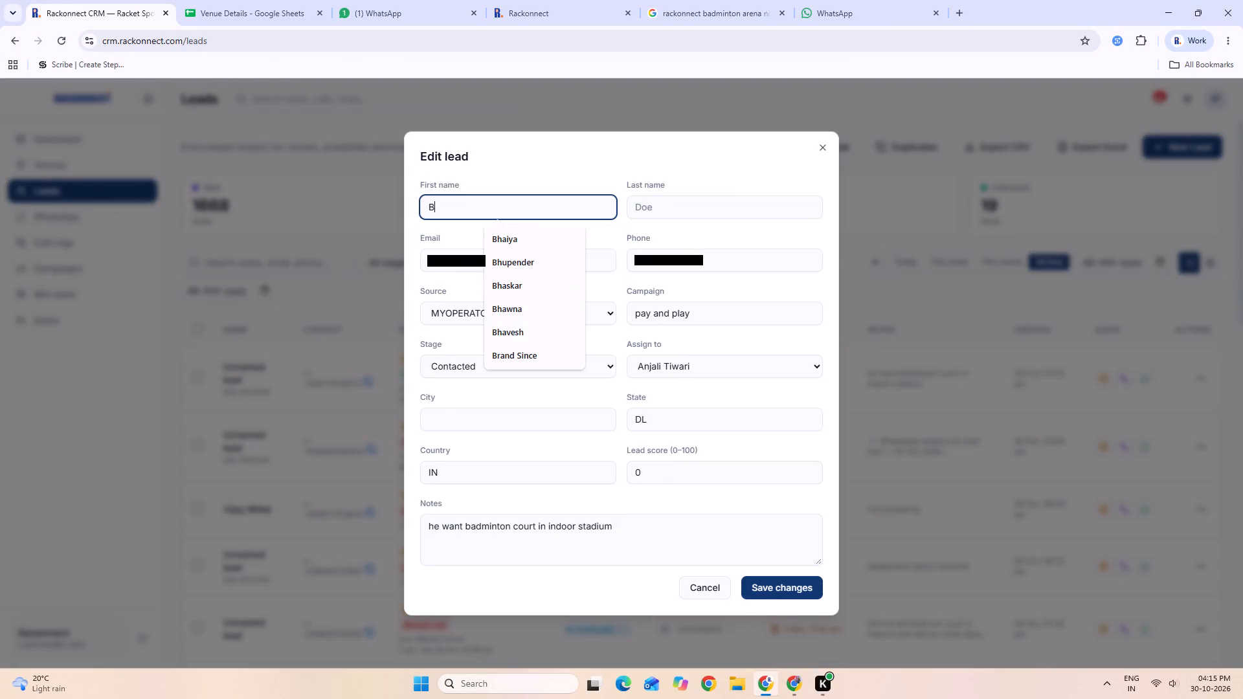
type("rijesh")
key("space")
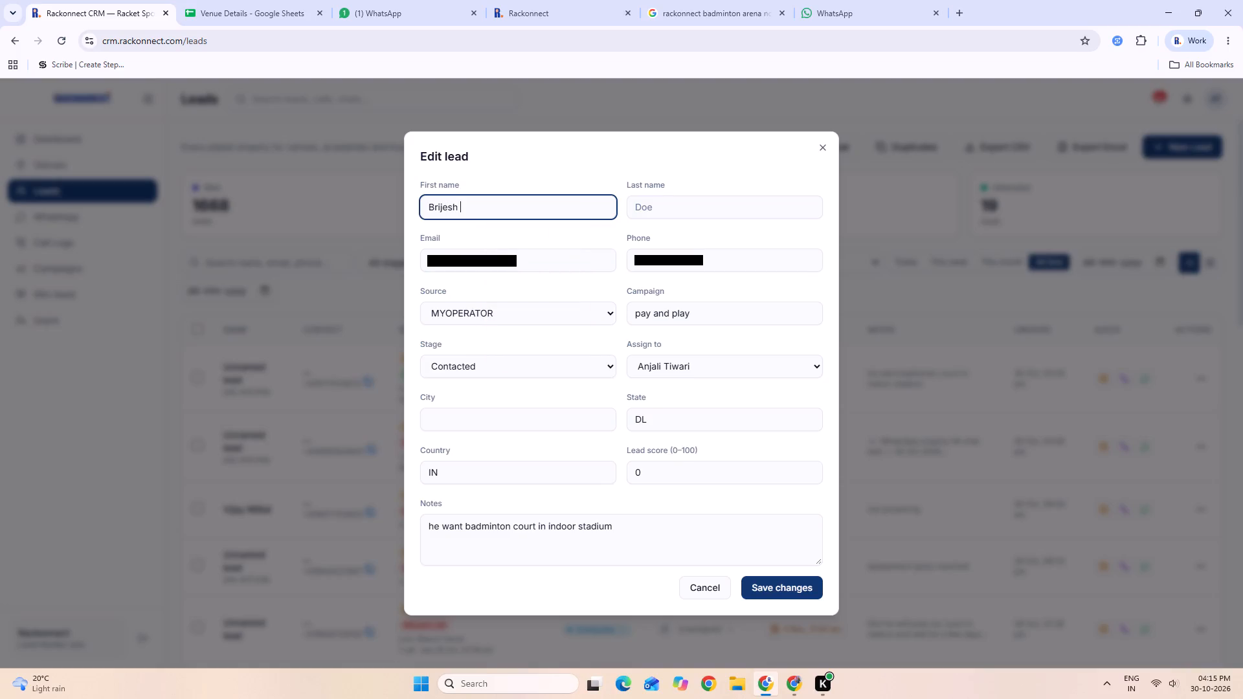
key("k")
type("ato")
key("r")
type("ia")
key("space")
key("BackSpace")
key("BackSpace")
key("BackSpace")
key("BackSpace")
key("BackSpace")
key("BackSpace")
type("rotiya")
left_click(768, 592)
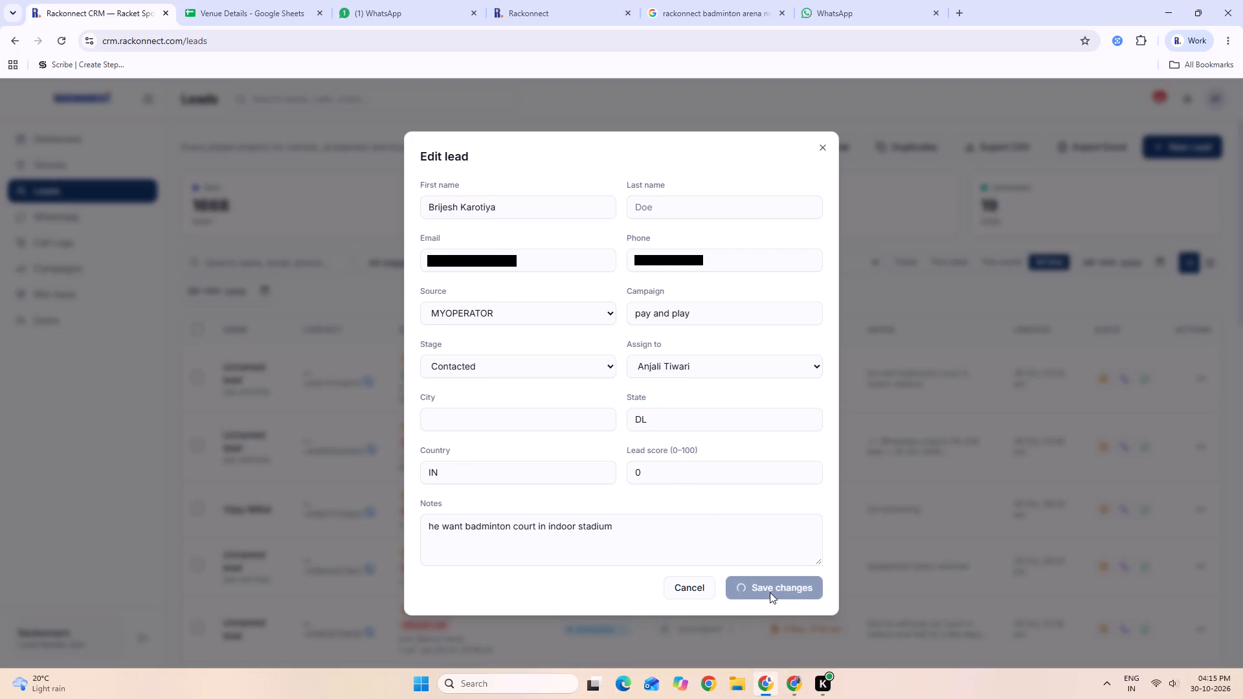
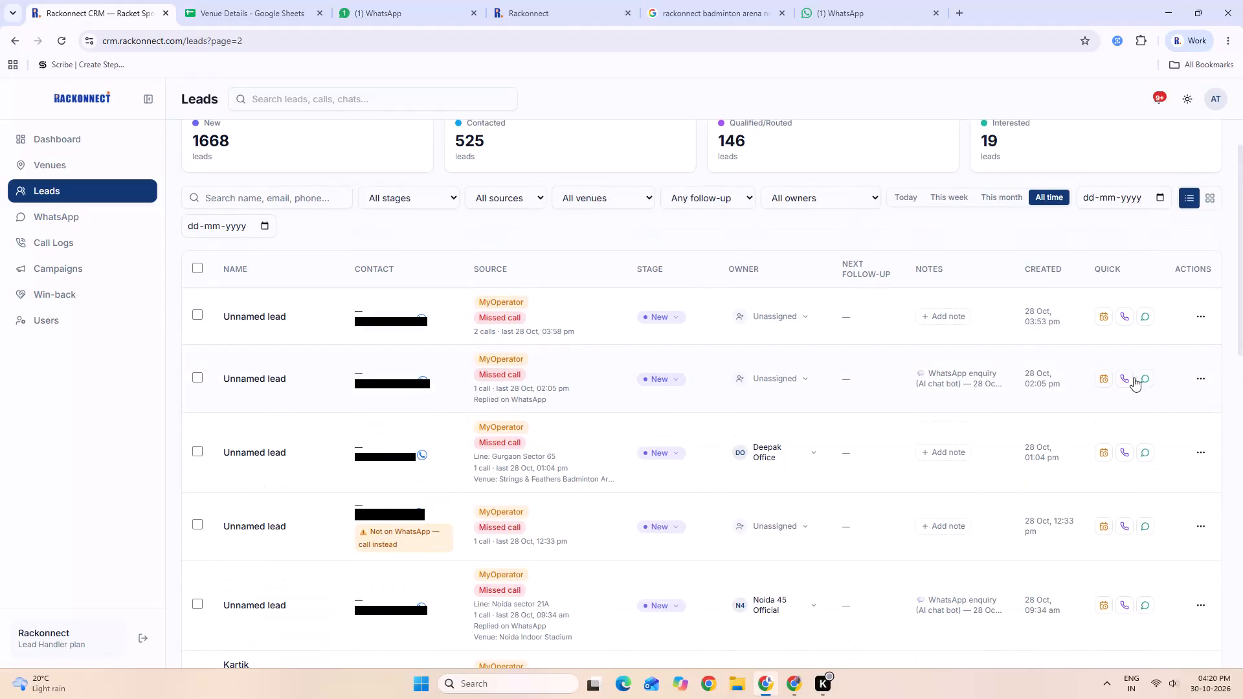
Call the unnamed missed-call lead created 28 Oct, 03:53 pm.
left_click(1119, 316)
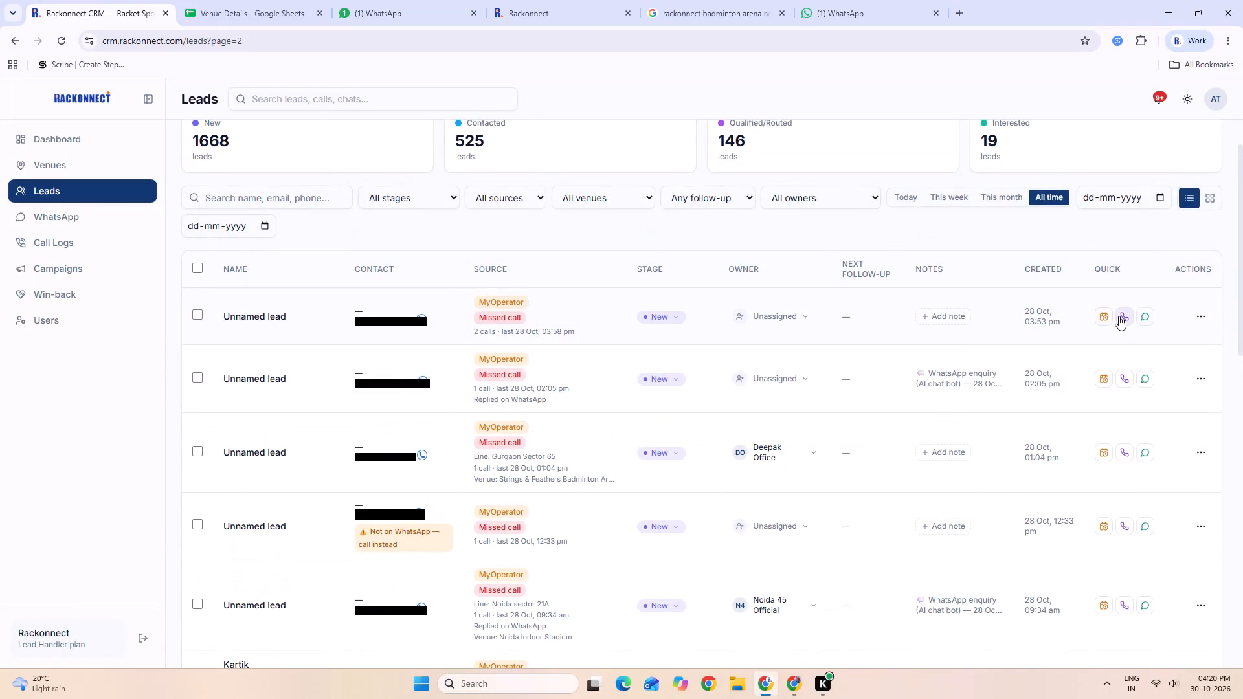
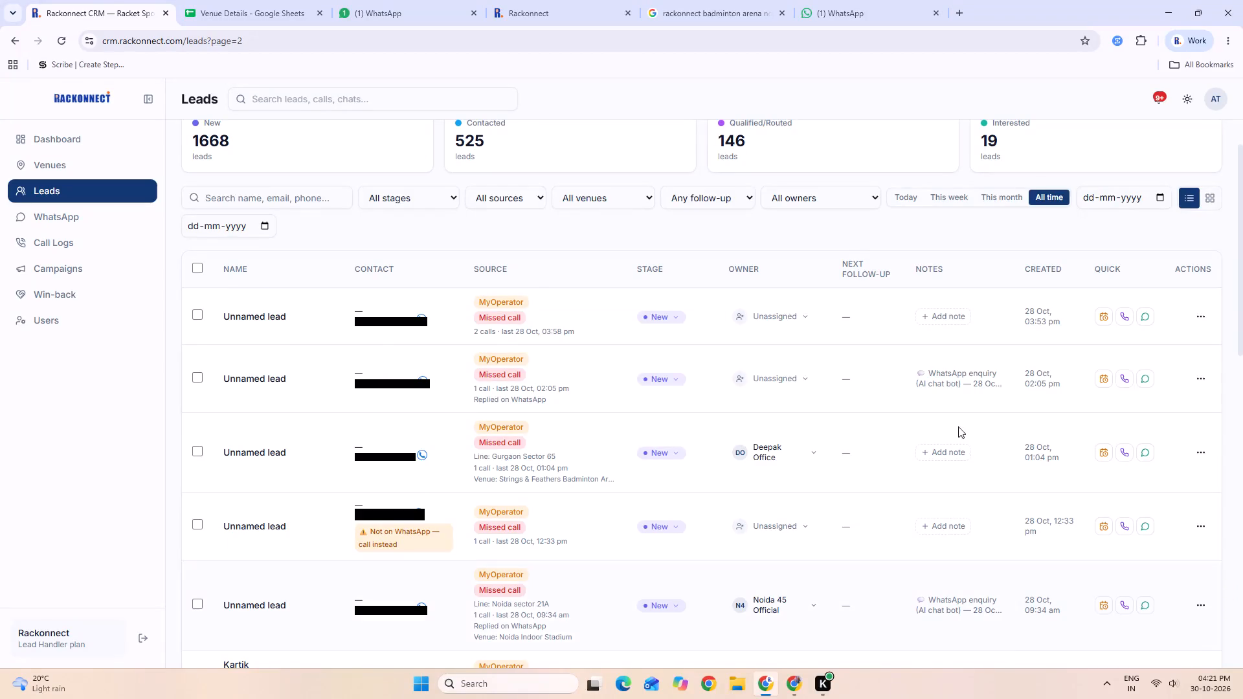
Add and save the note "call not answering" on the unnamed missed-call lead created 28 Oct, 03:53 pm.
left_click(935, 309)
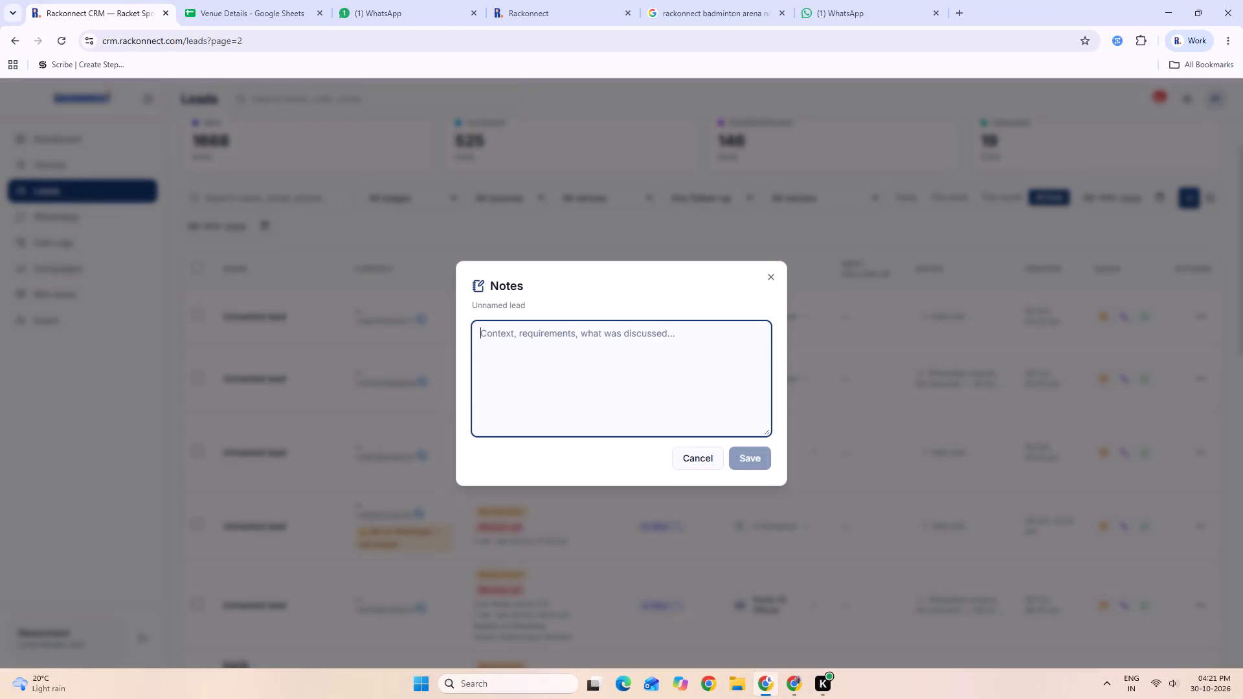
left_click(557, 333)
type("call not answr")
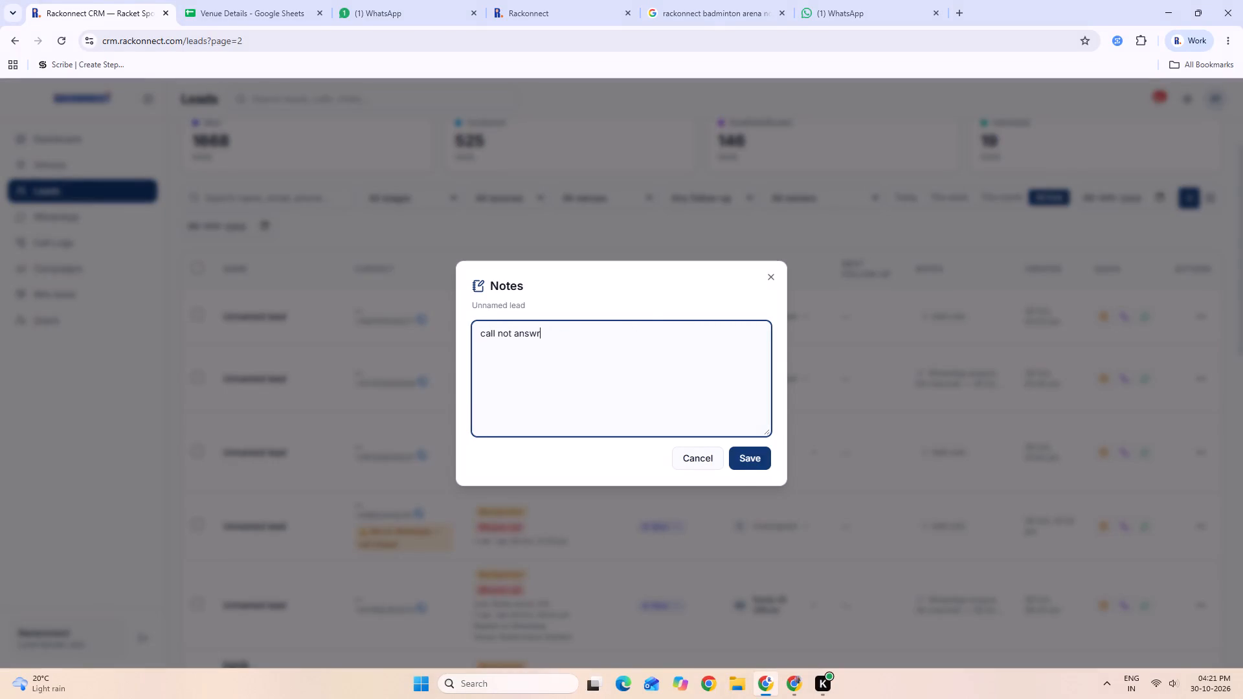
key("BackSpace")
type("ering")
key("space")
left_click(759, 460)
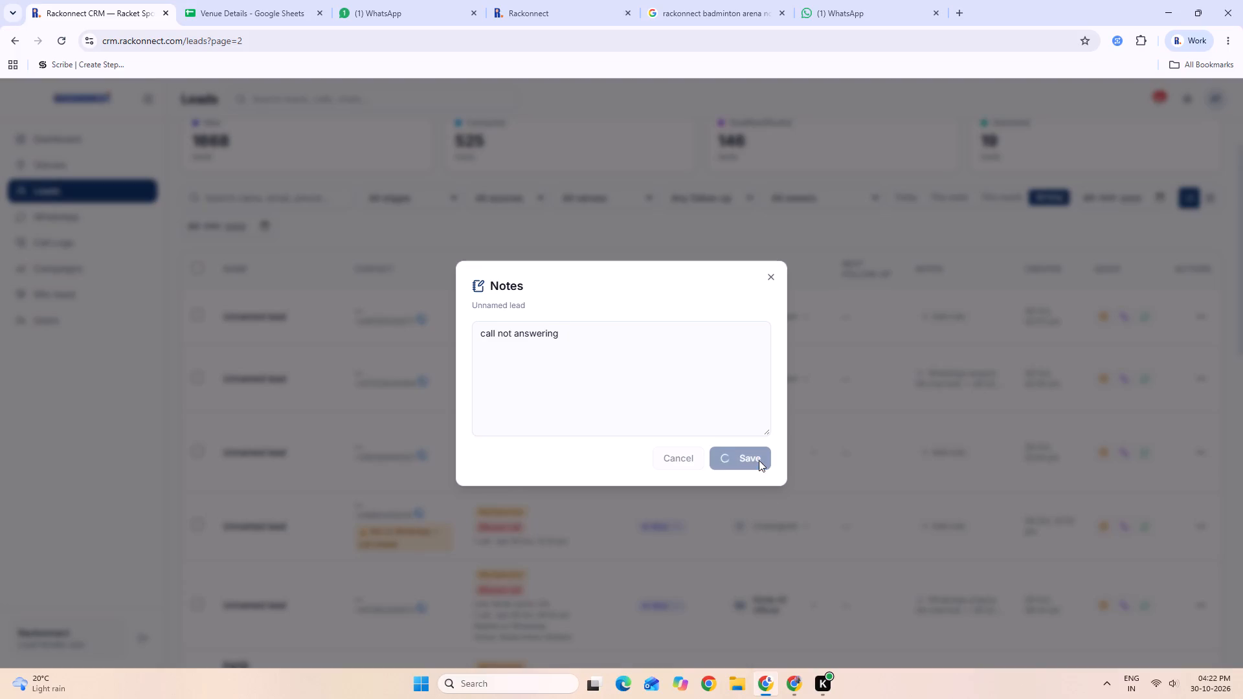
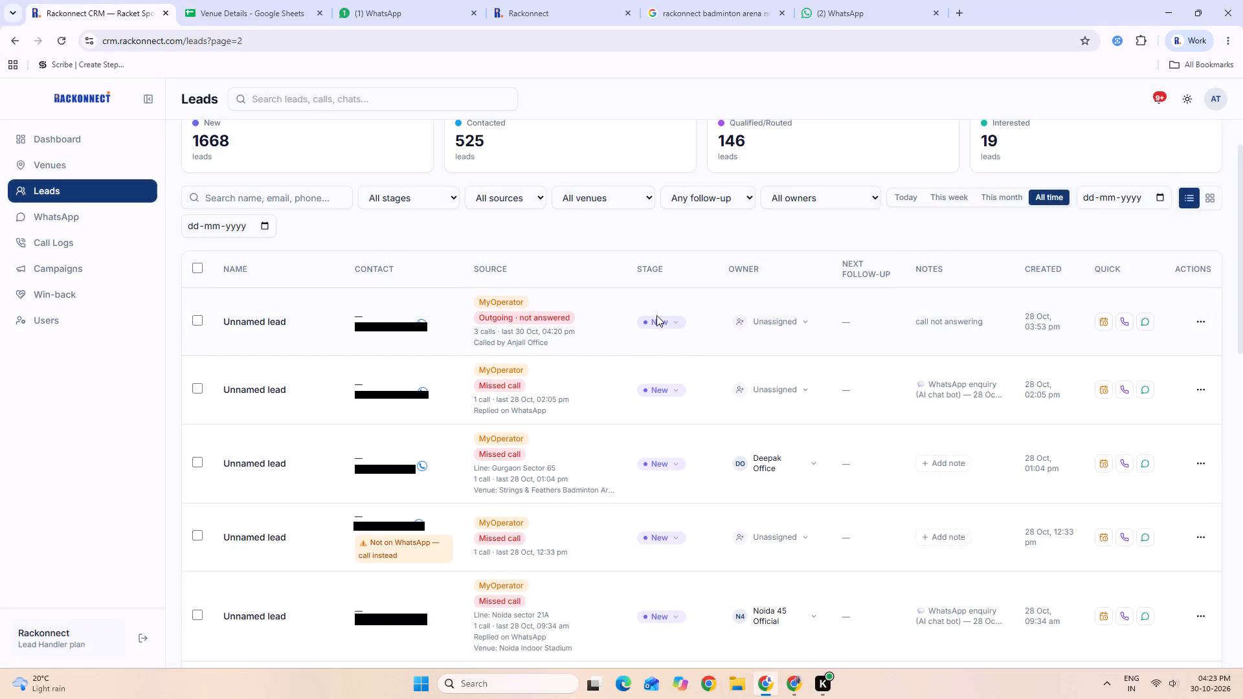
Set the stage of the unnamed lead created 28 Oct, 03:53 pm to Contacted.
left_click(656, 323)
left_click(671, 359)
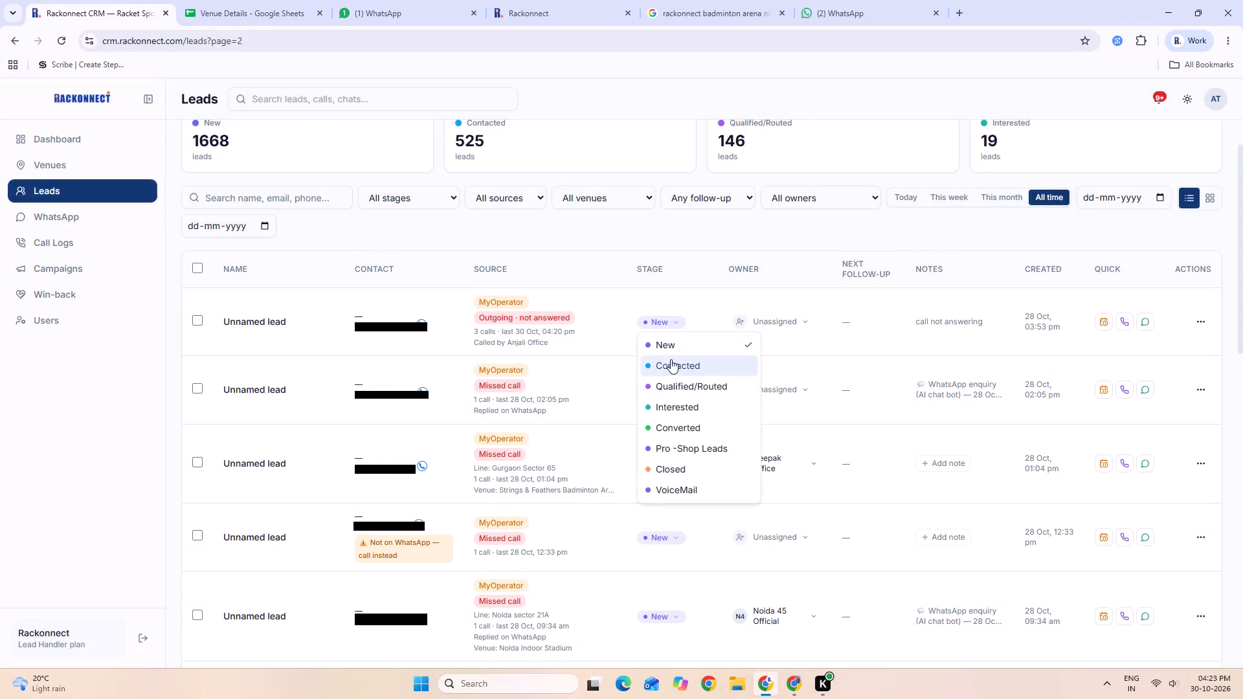
Review the WhatsApp conversation of the unnamed missed-call lead created 28 Oct, 02:05 pm, and return to the leads list.
scroll(671, 359, "down", 2)
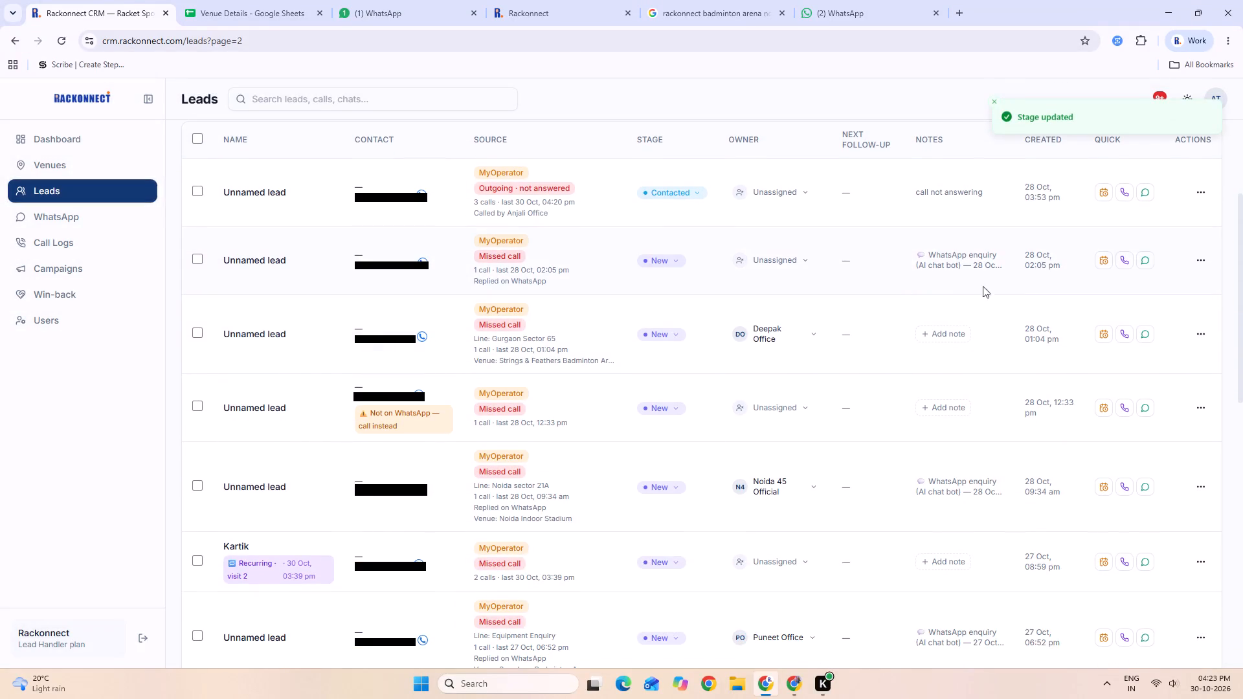
left_click(1148, 261)
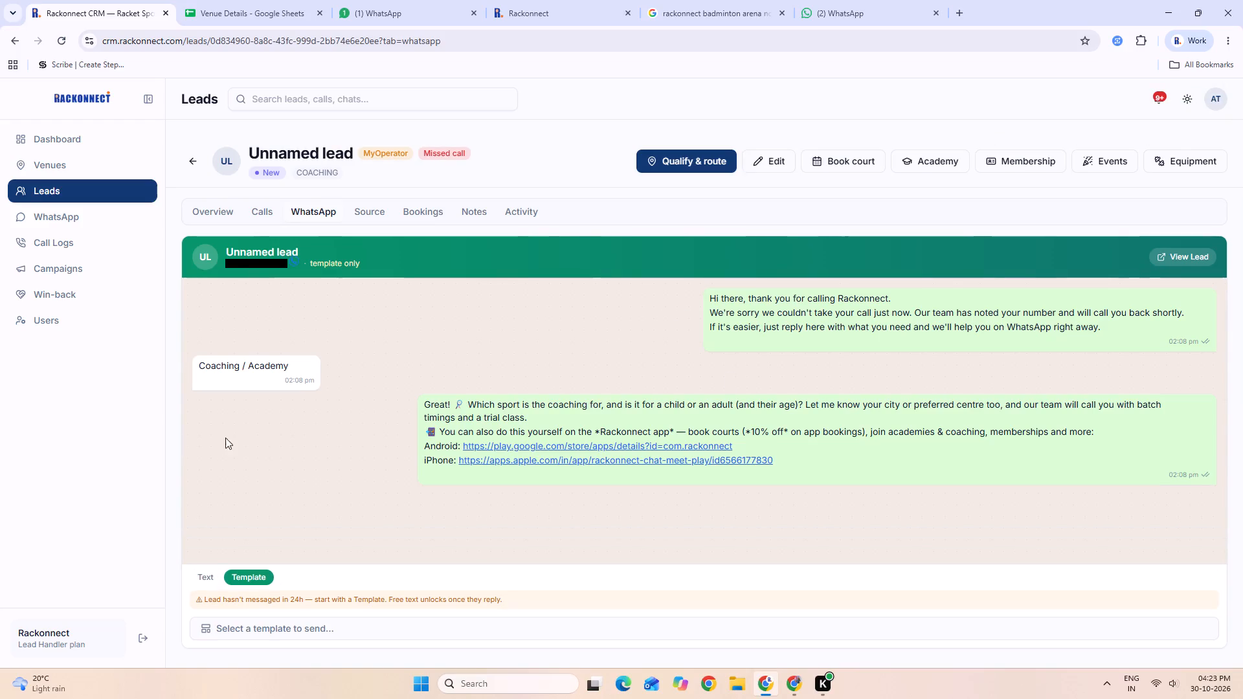
left_click(194, 158)
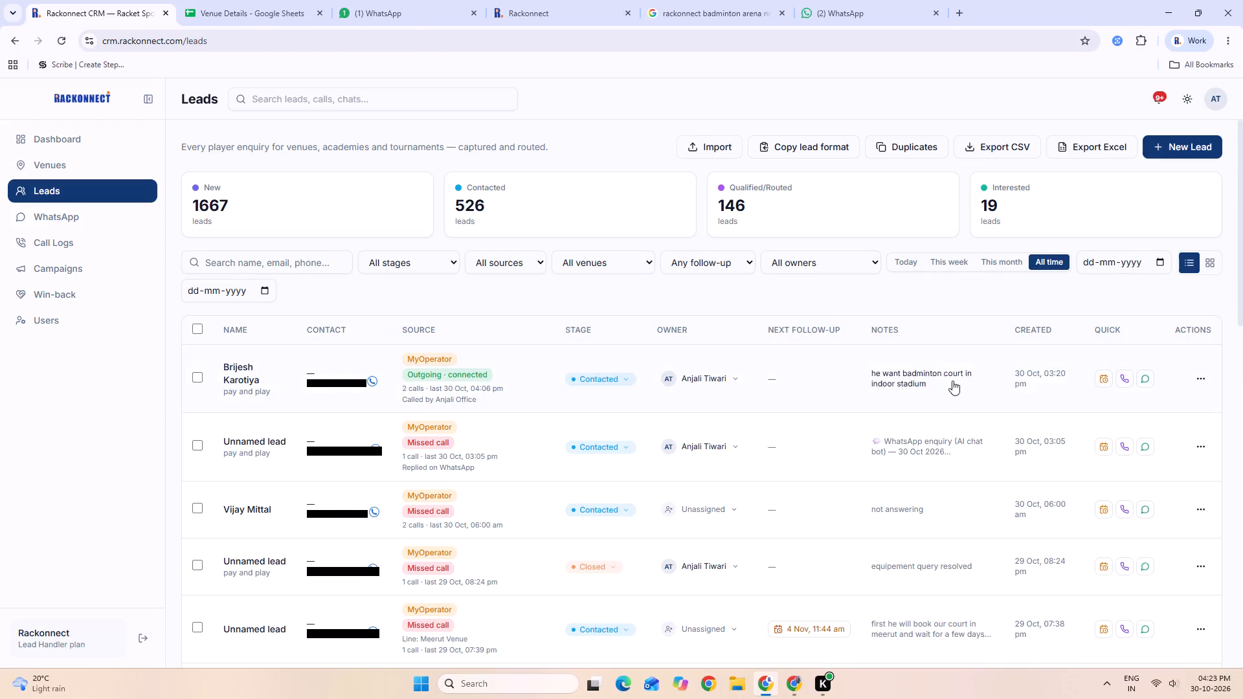
Go back to page 2 of the leads list to continue with the older missed-call leads from 28 Oct.
scroll(972, 394, "down", 14)
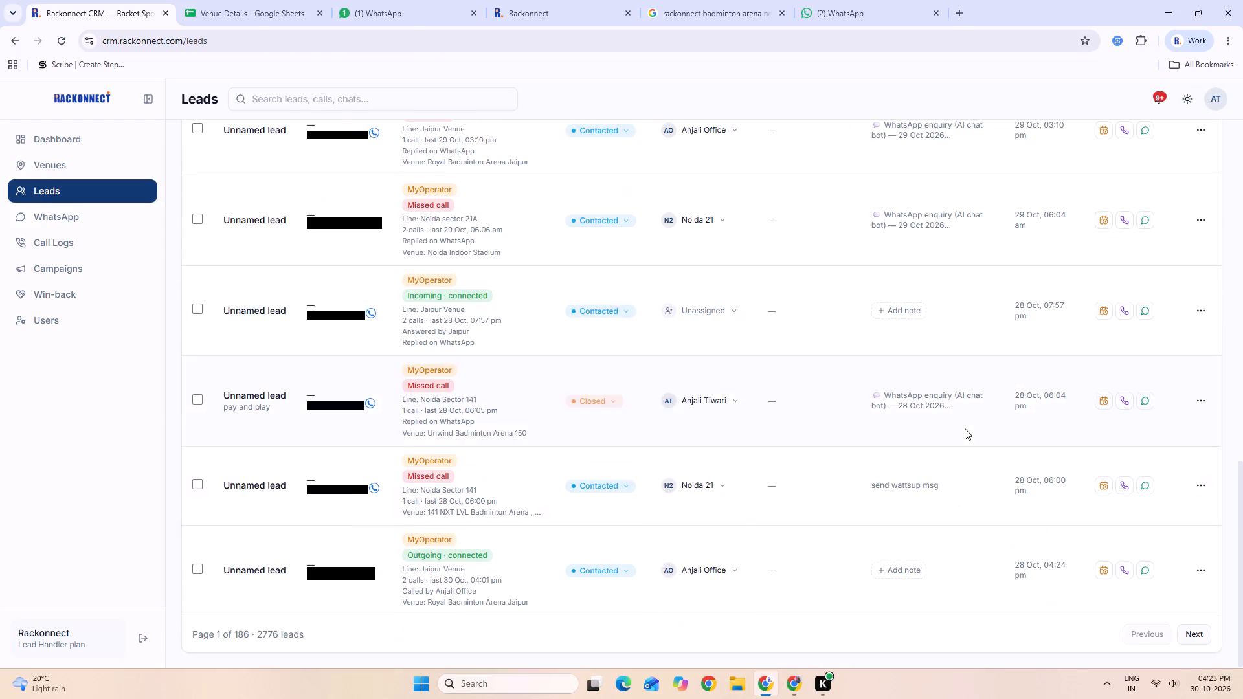
scroll(985, 504, "down", 3)
left_click(1187, 629)
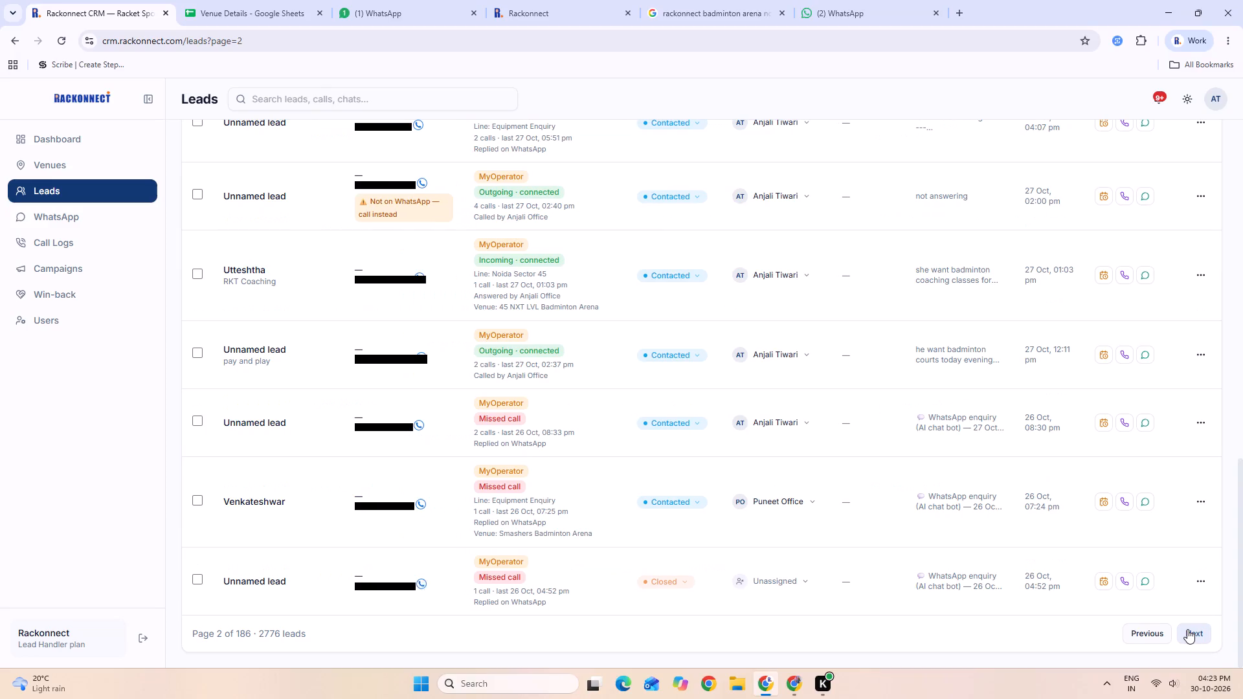
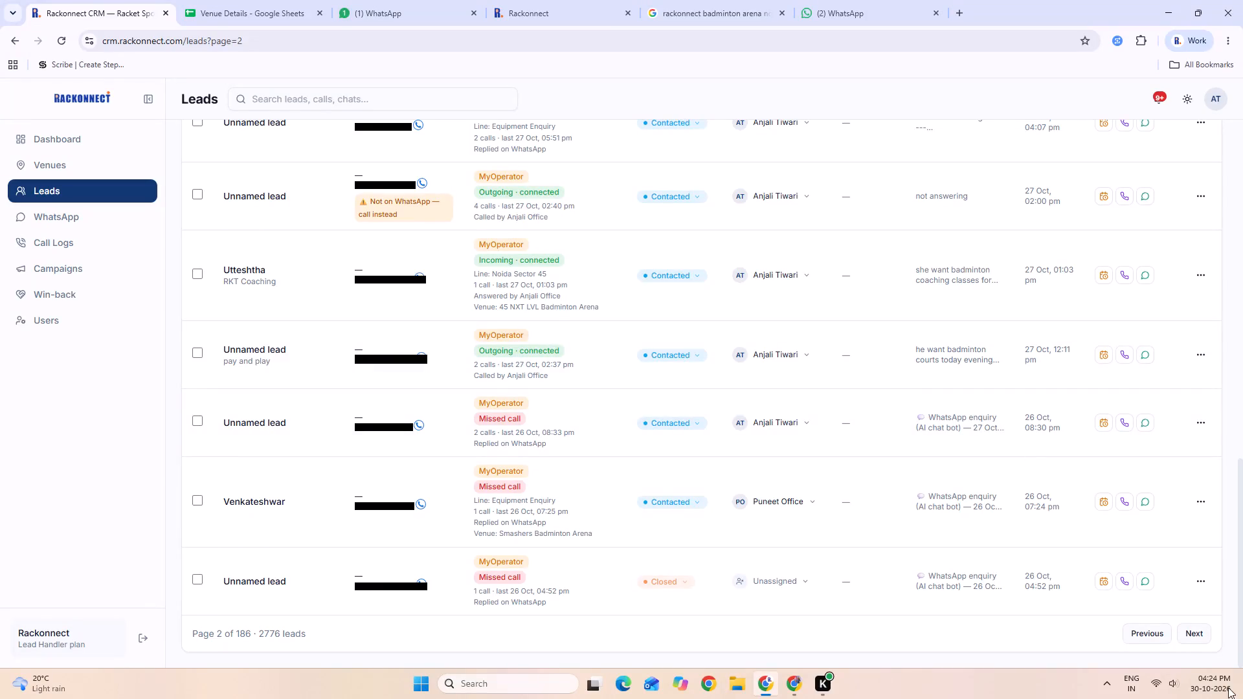
Go to page 3 of the leads list and look through the 26 Oct missed-call leads for the next one to follow up.
left_click(1201, 635)
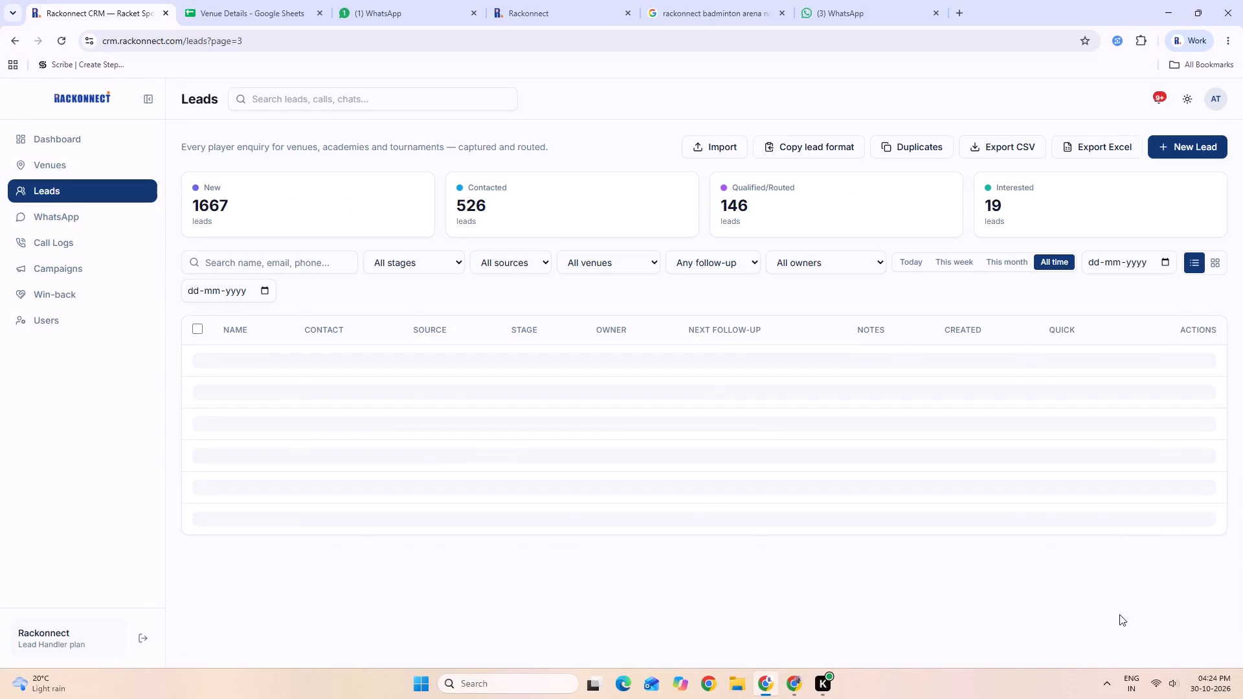
scroll(850, 504, "down", 4)
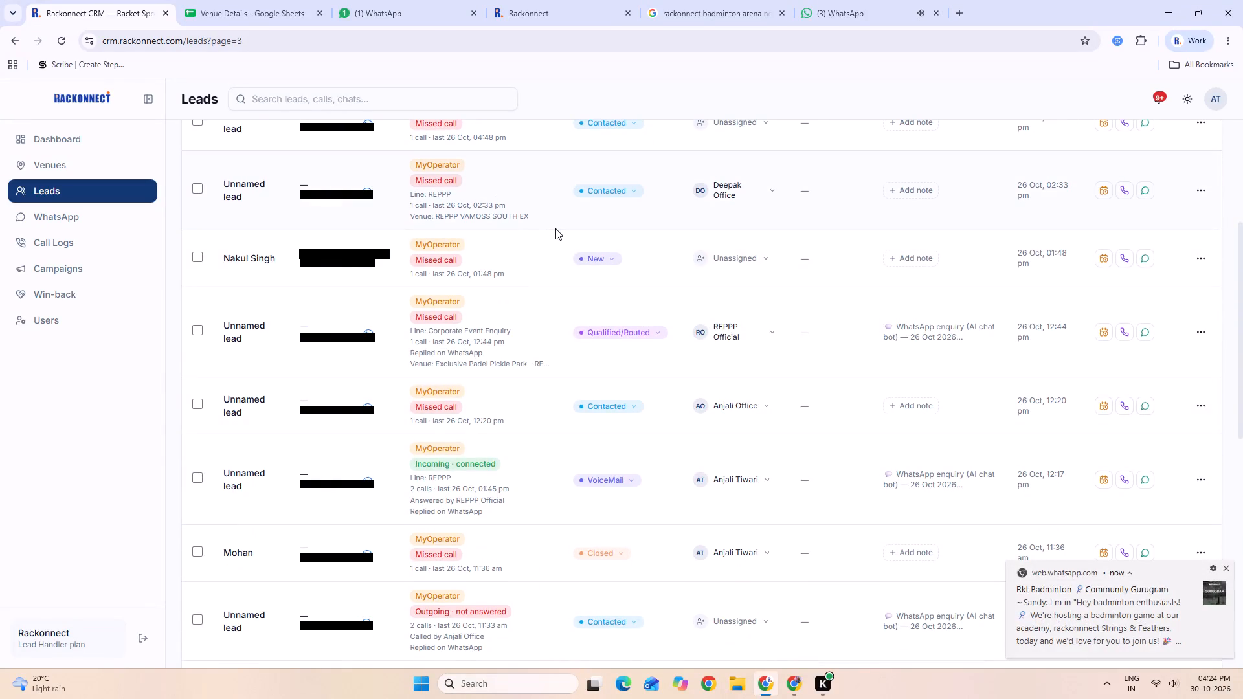
scroll(798, 477, "up", 2)
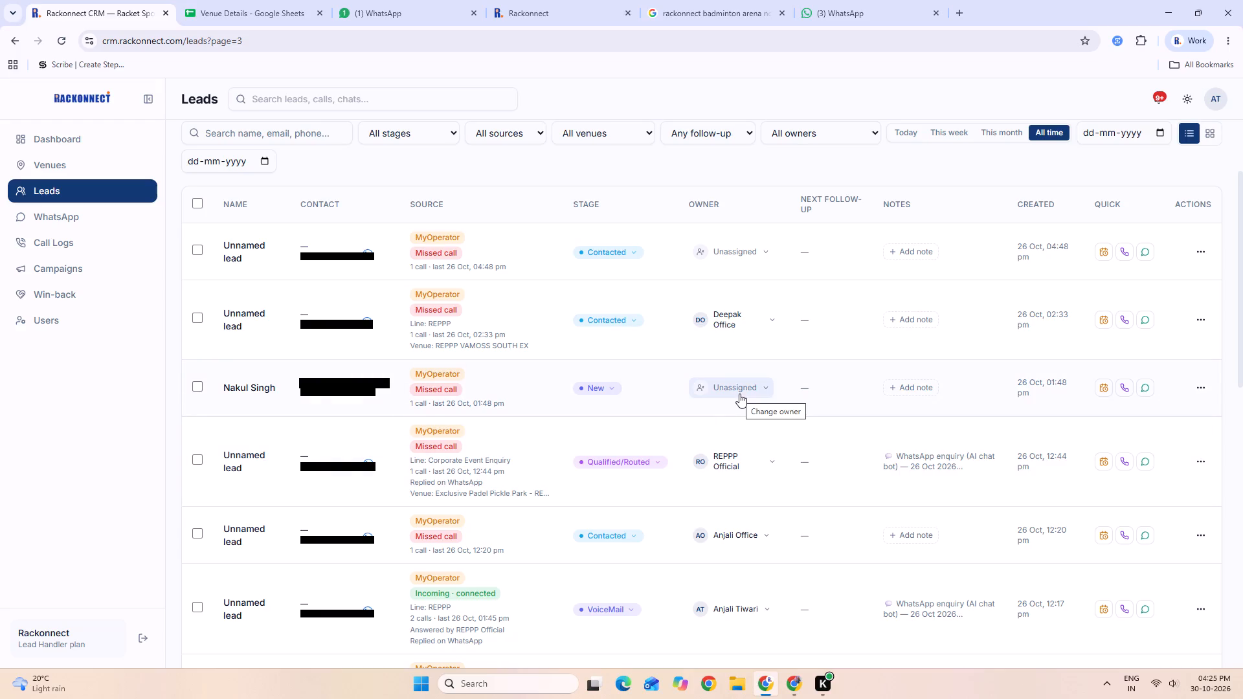
Review the leads on page 3 of the list, checking their call status, stages, owners and notes for pending follow-ups.
scroll(739, 394, "down", 2)
scroll(739, 394, "up", 1)
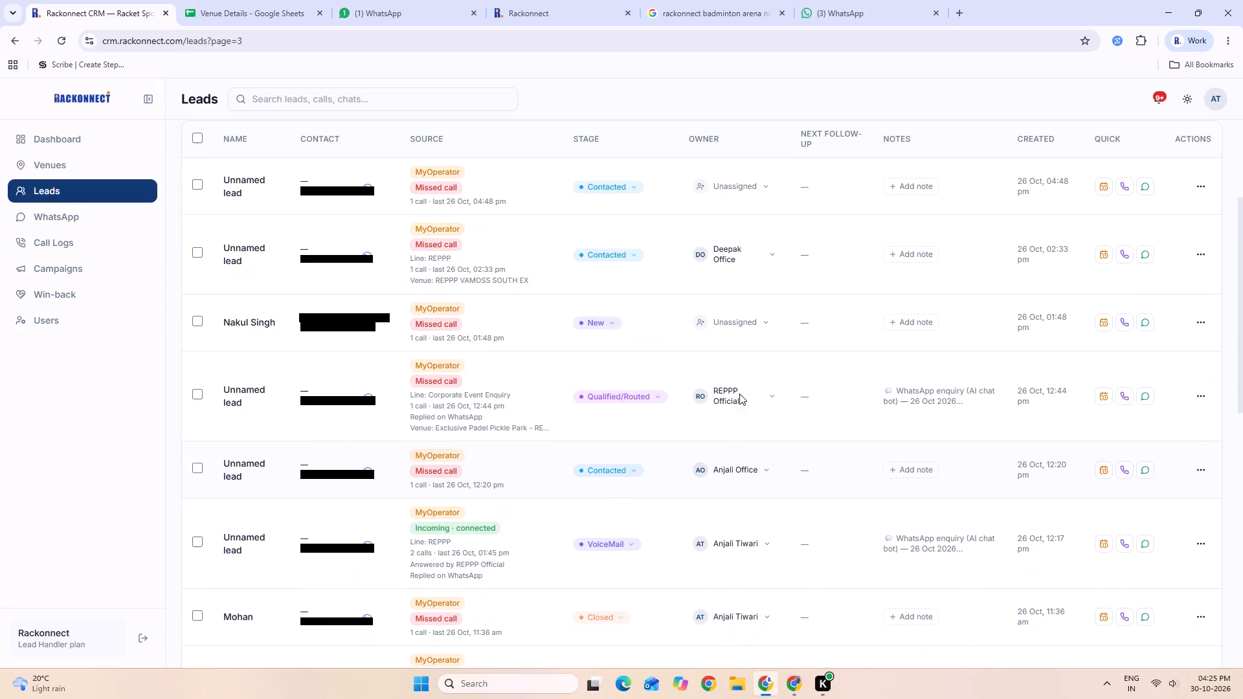
scroll(739, 394, "down", 4)
scroll(739, 394, "up", 4)
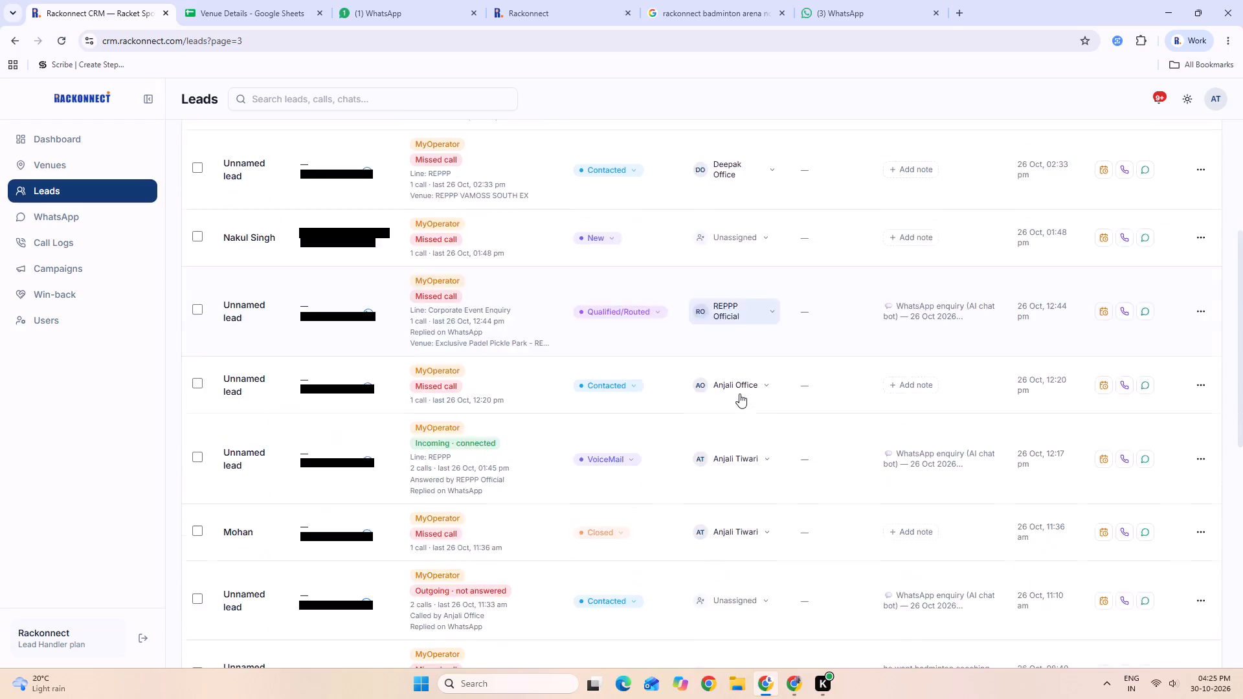
scroll(739, 394, "up", 8)
scroll(739, 394, "down", 18)
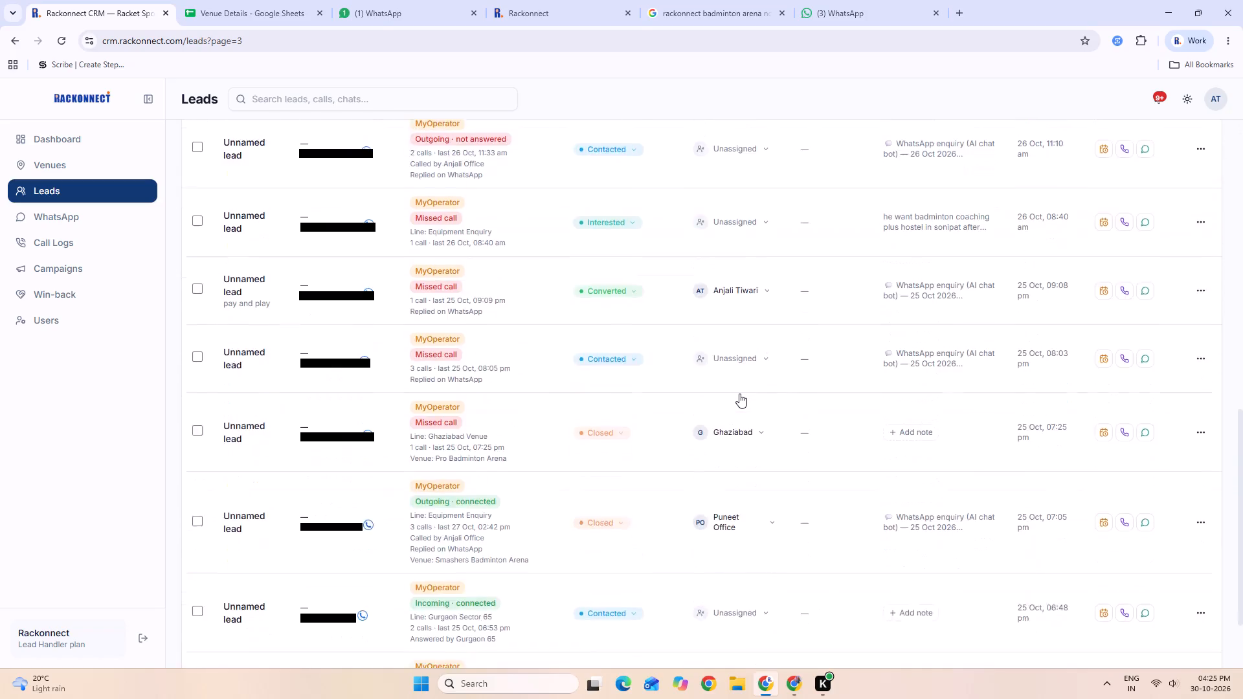
scroll(739, 394, "down", 6)
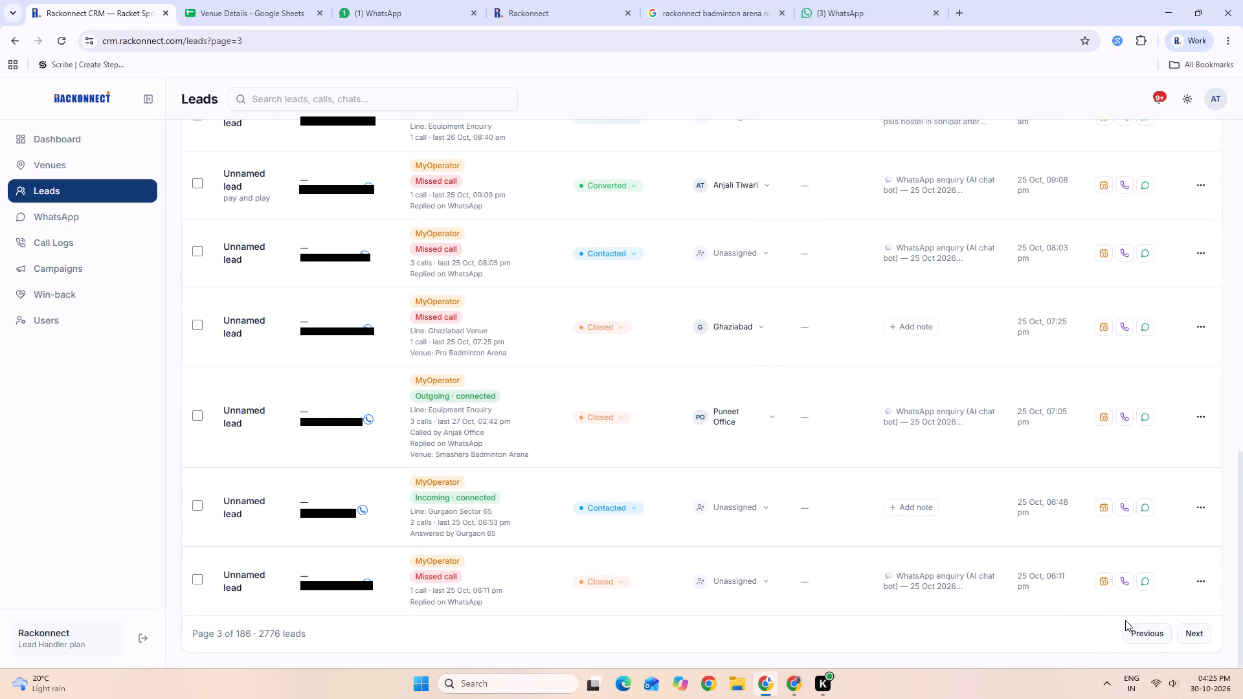
Return to page 2 of the leads list and review its leads up to the first entry.
left_click(1140, 630)
scroll(778, 511, "up", 9)
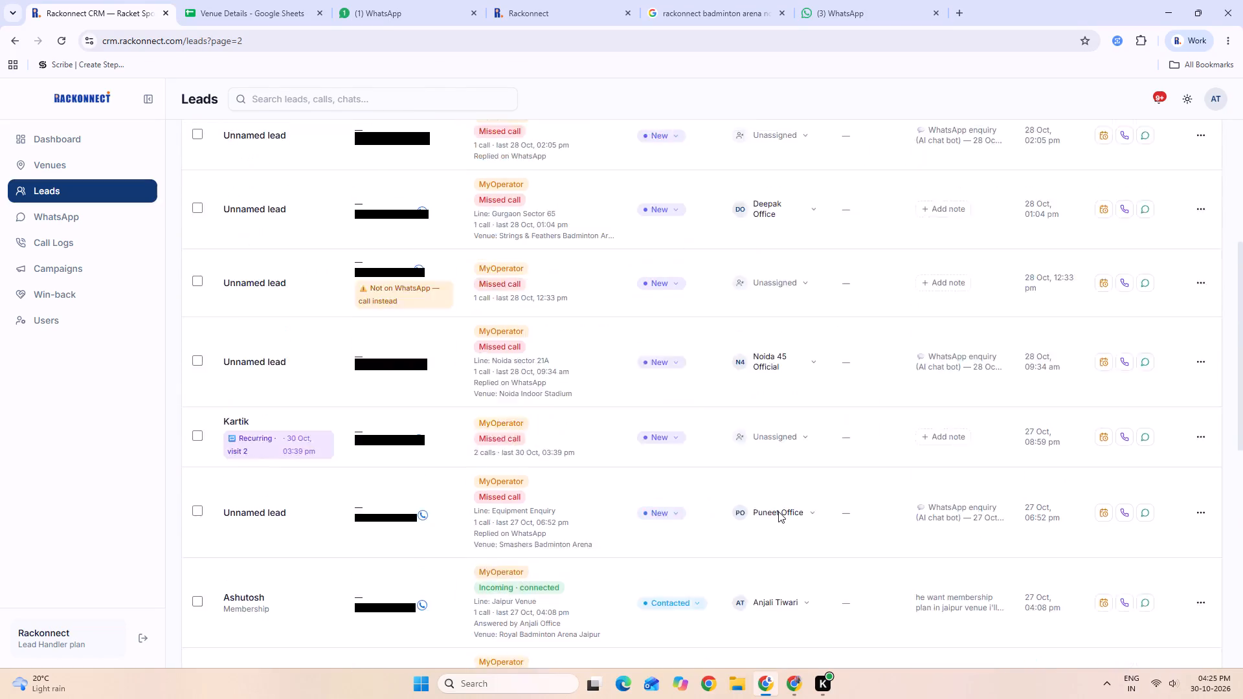
scroll(778, 511, "up", 7)
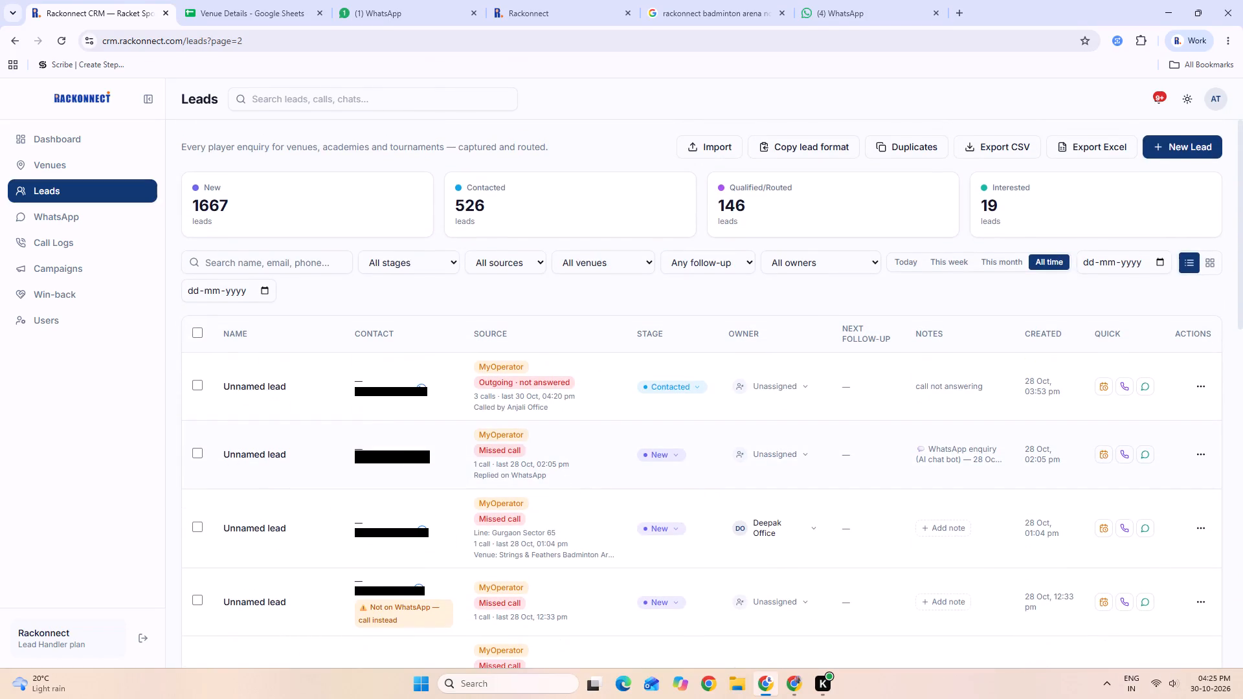
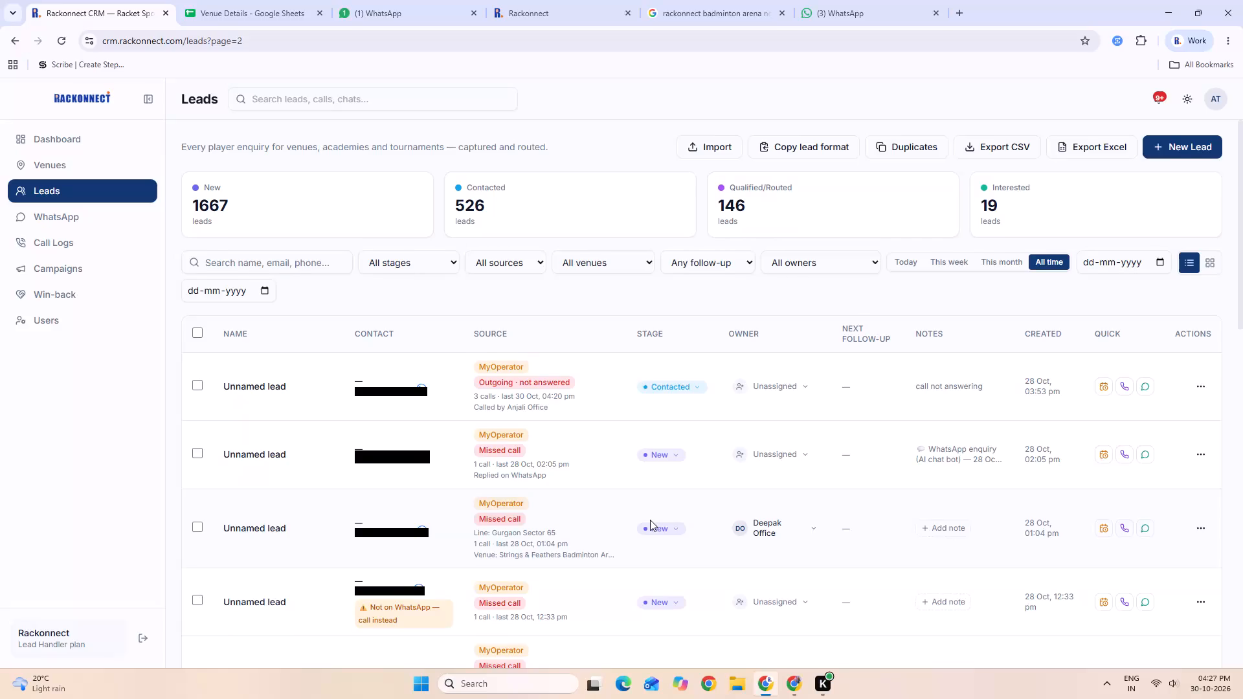
Review the upper leads on page 2 of the list, comparing their call status, stages, owners and notes for pending follow-ups.
scroll(650, 520, "down", 3)
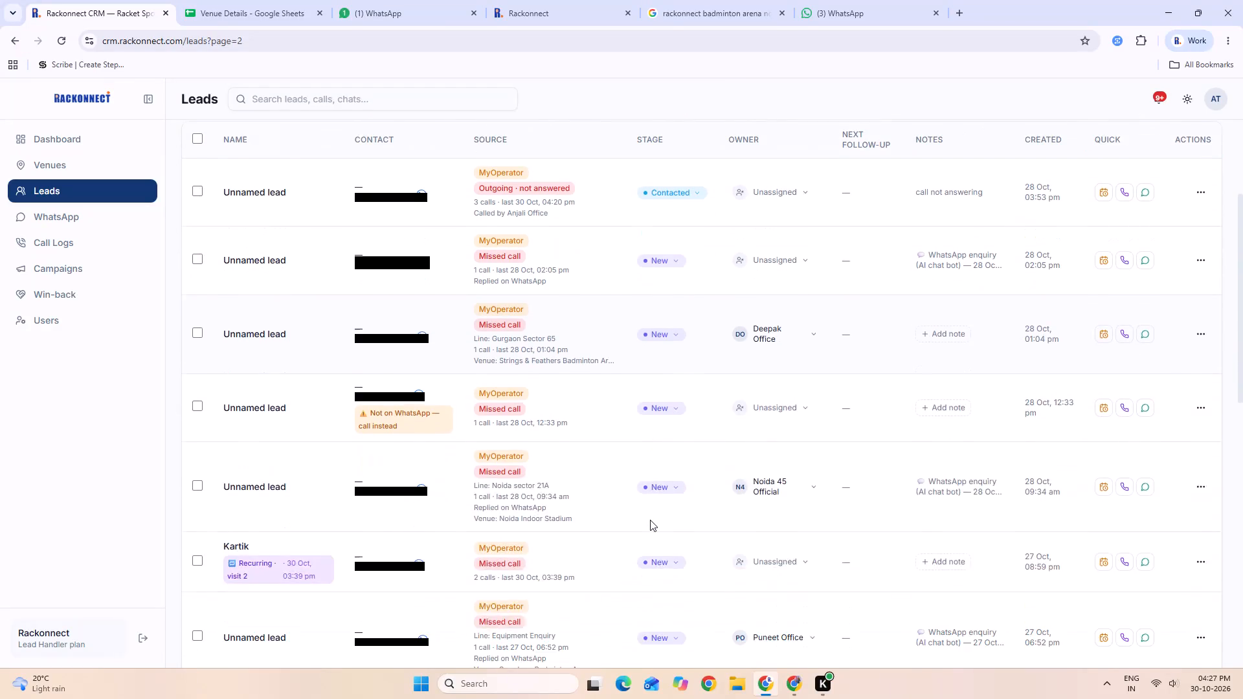
scroll(650, 520, "down", 2)
scroll(650, 520, "up", 2)
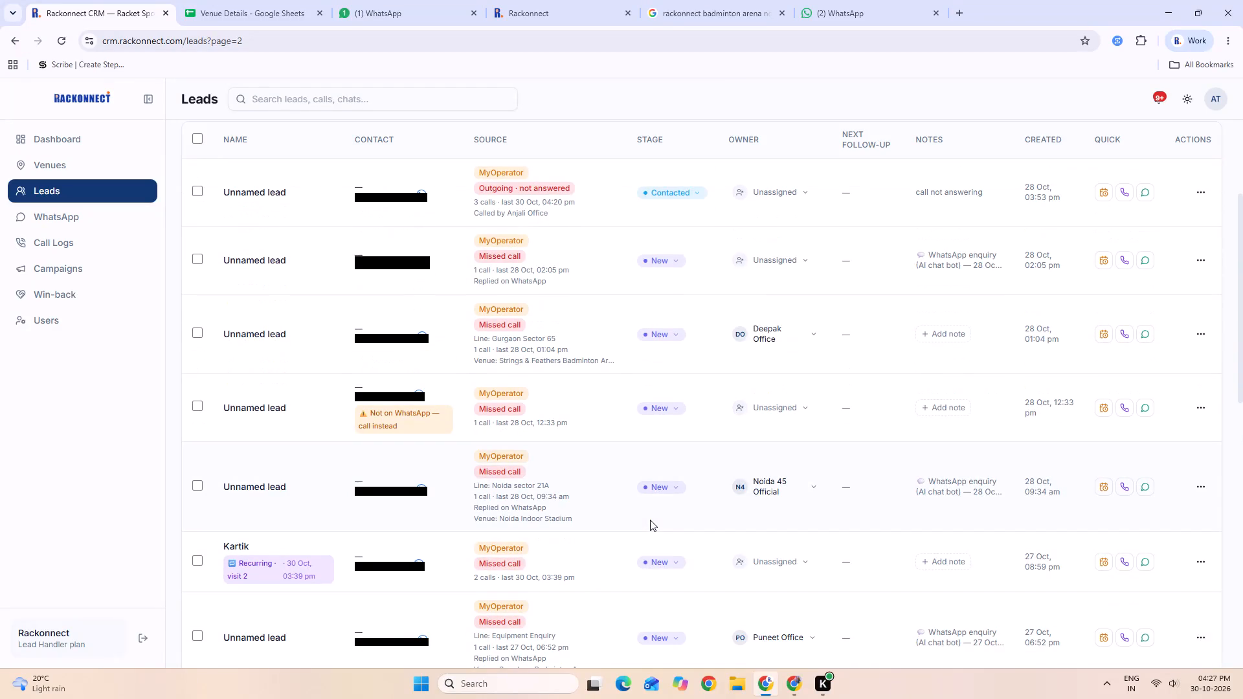
scroll(680, 510, "up", 2)
scroll(680, 510, "down", 1)
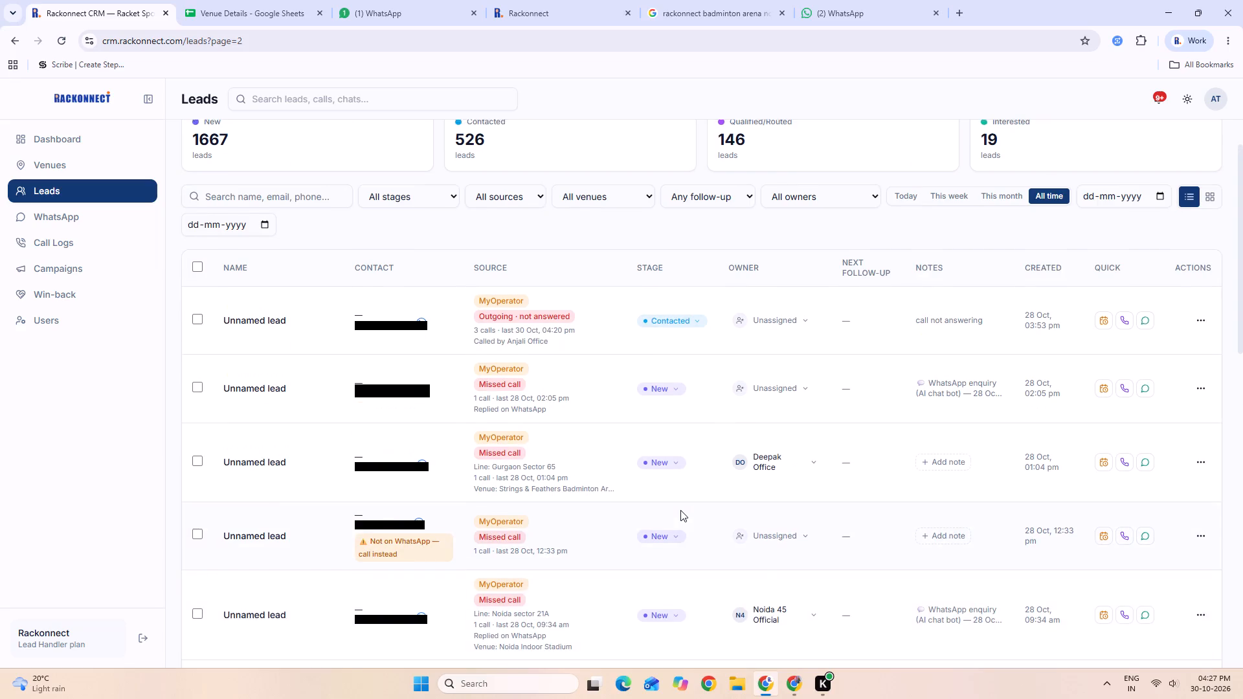
scroll(680, 510, "down", 2)
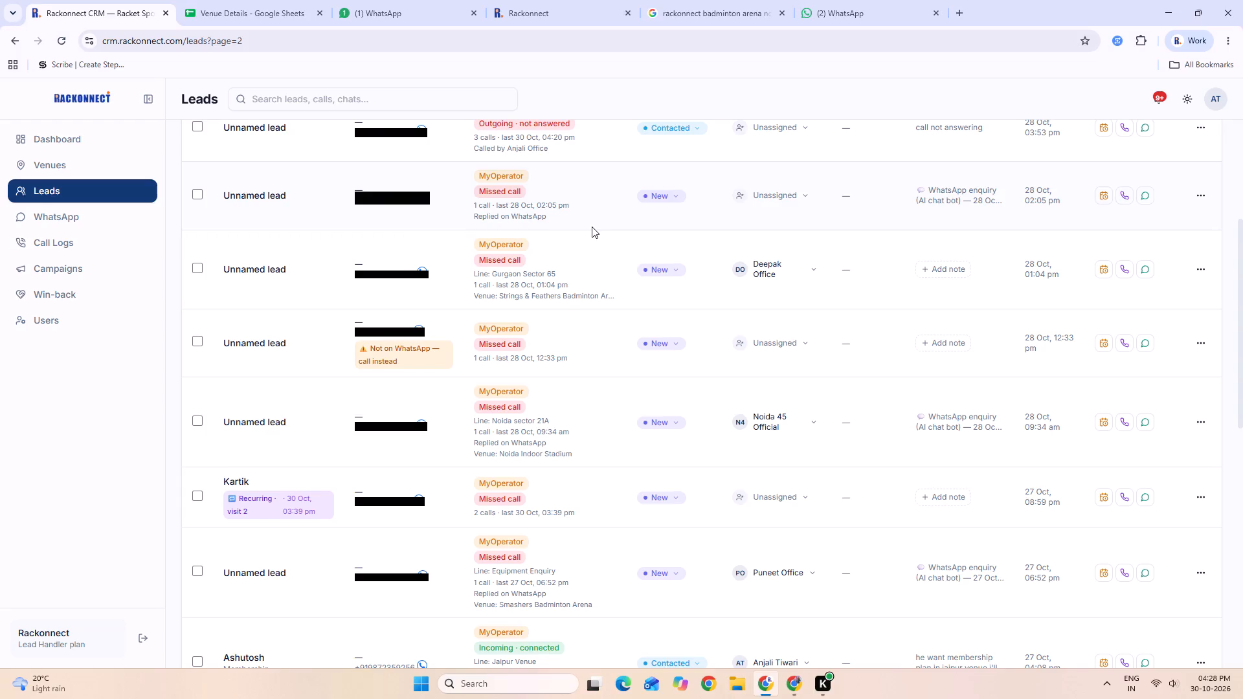
scroll(599, 252, "up", 1)
scroll(599, 252, "down", 1)
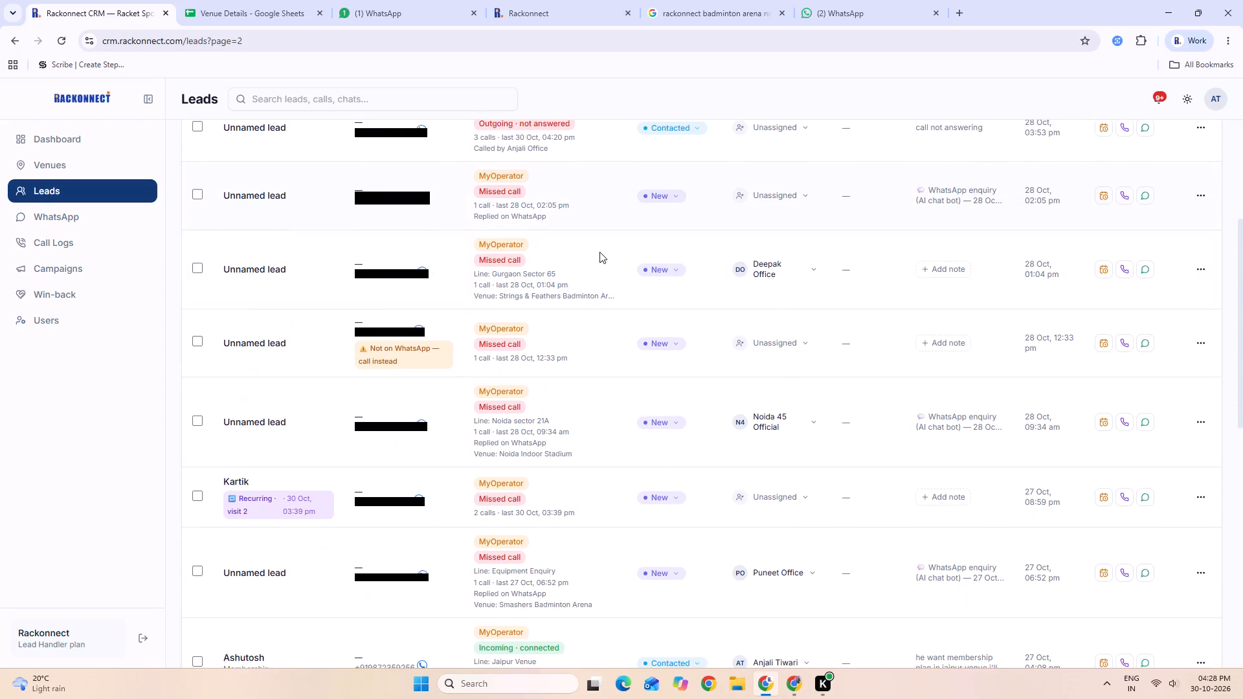
scroll(599, 252, "down", 1)
scroll(599, 252, "up", 1)
scroll(599, 252, "down", 1)
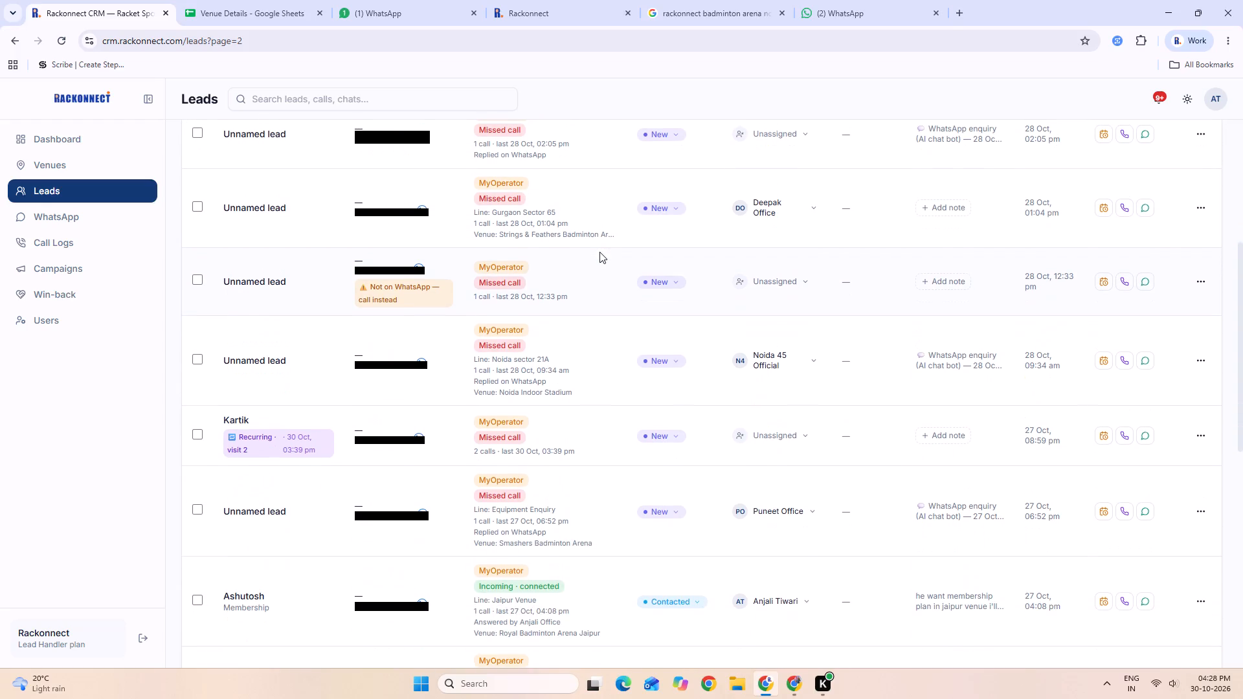
scroll(599, 252, "up", 1)
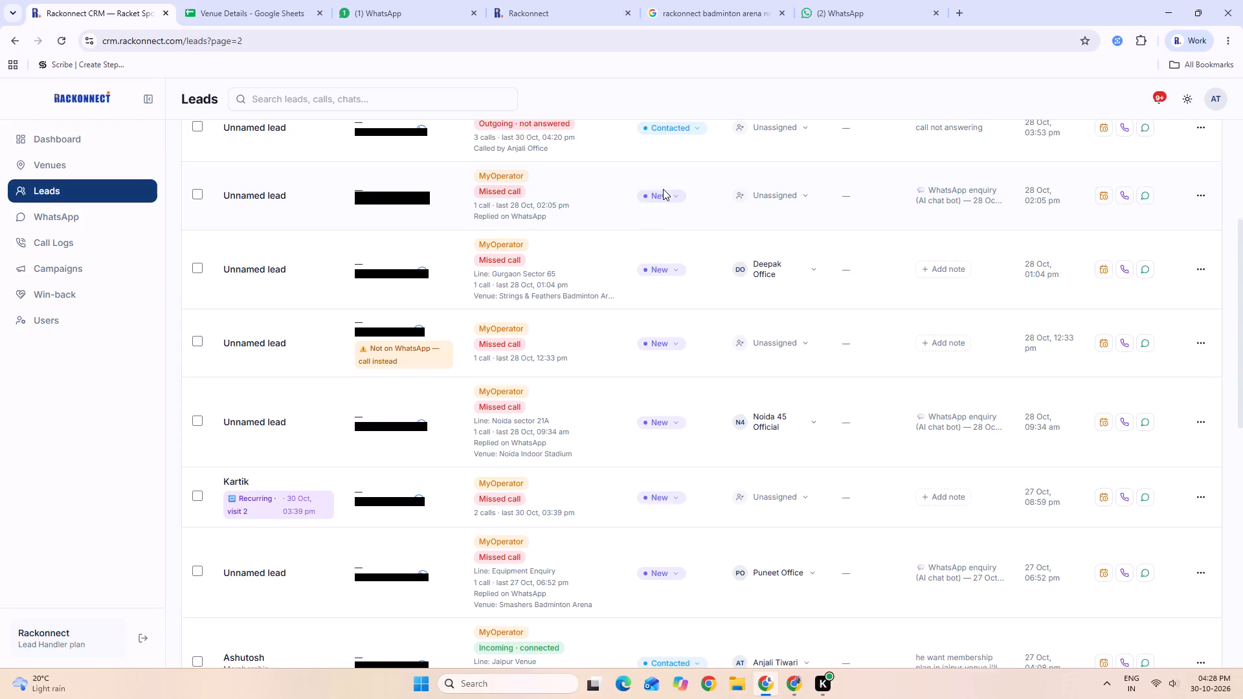
Call the unassigned, unnamed missed-call lead created 28 Oct, 02:05 pm.
scroll(663, 189, "down", 1)
scroll(663, 189, "up", 2)
scroll(685, 232, "down", 2)
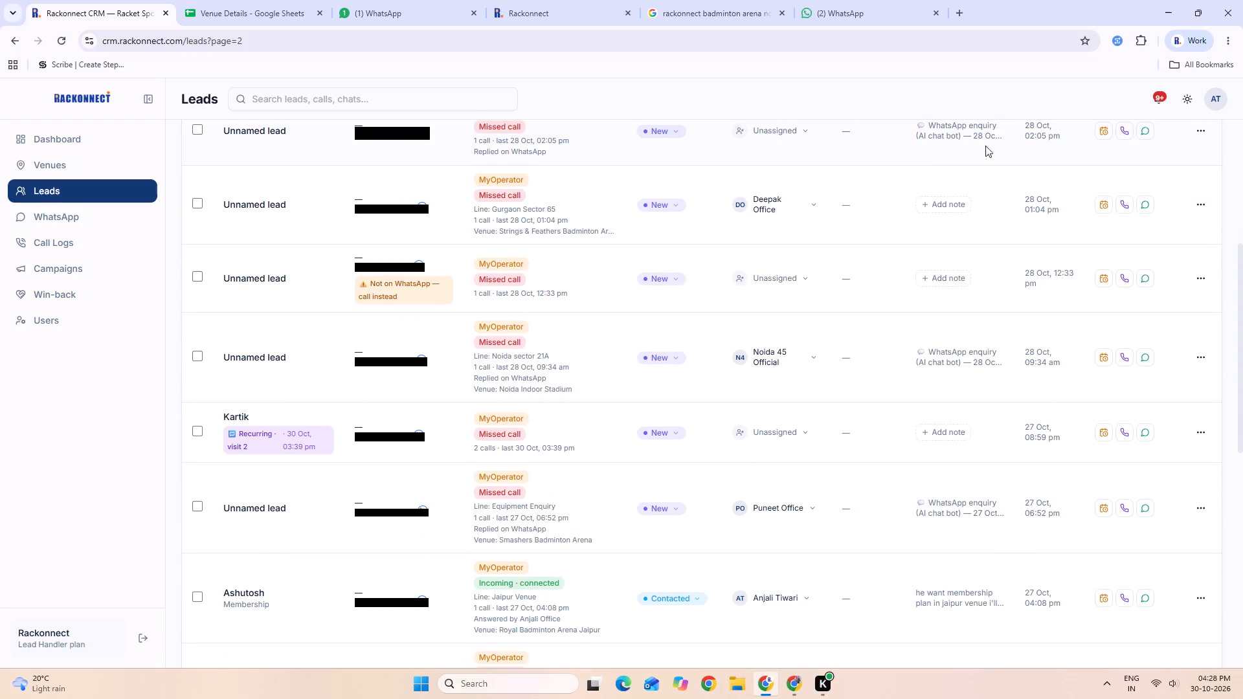
left_click(1123, 128)
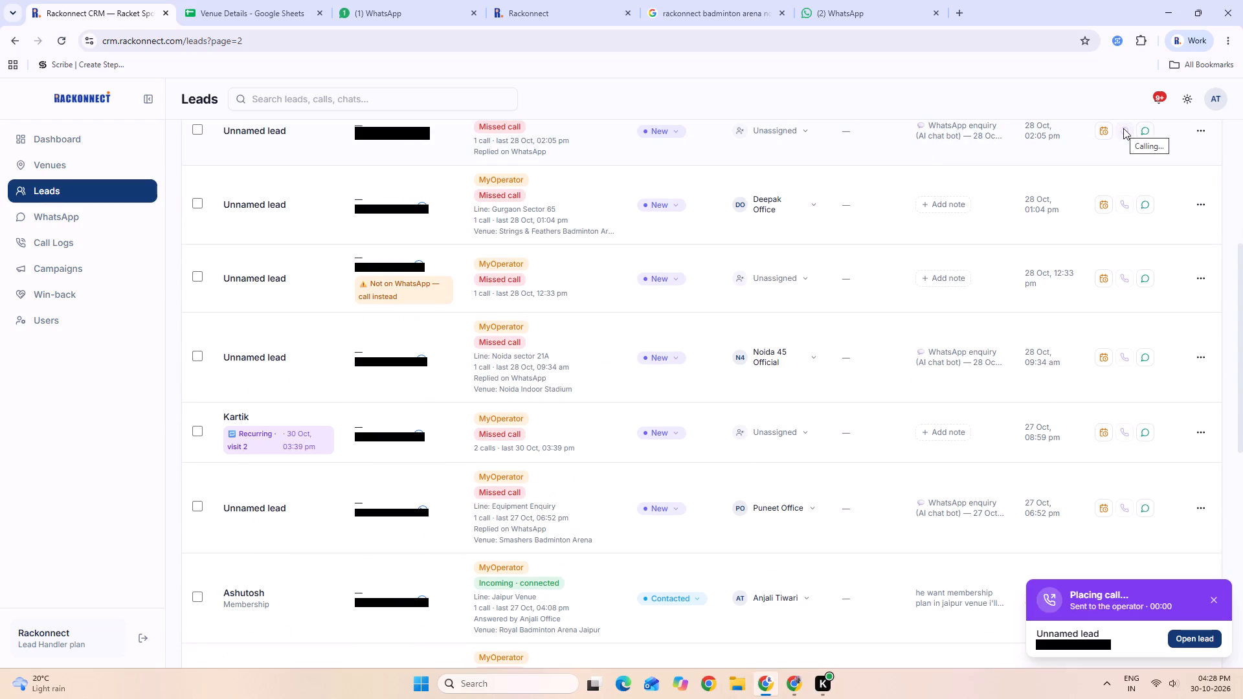
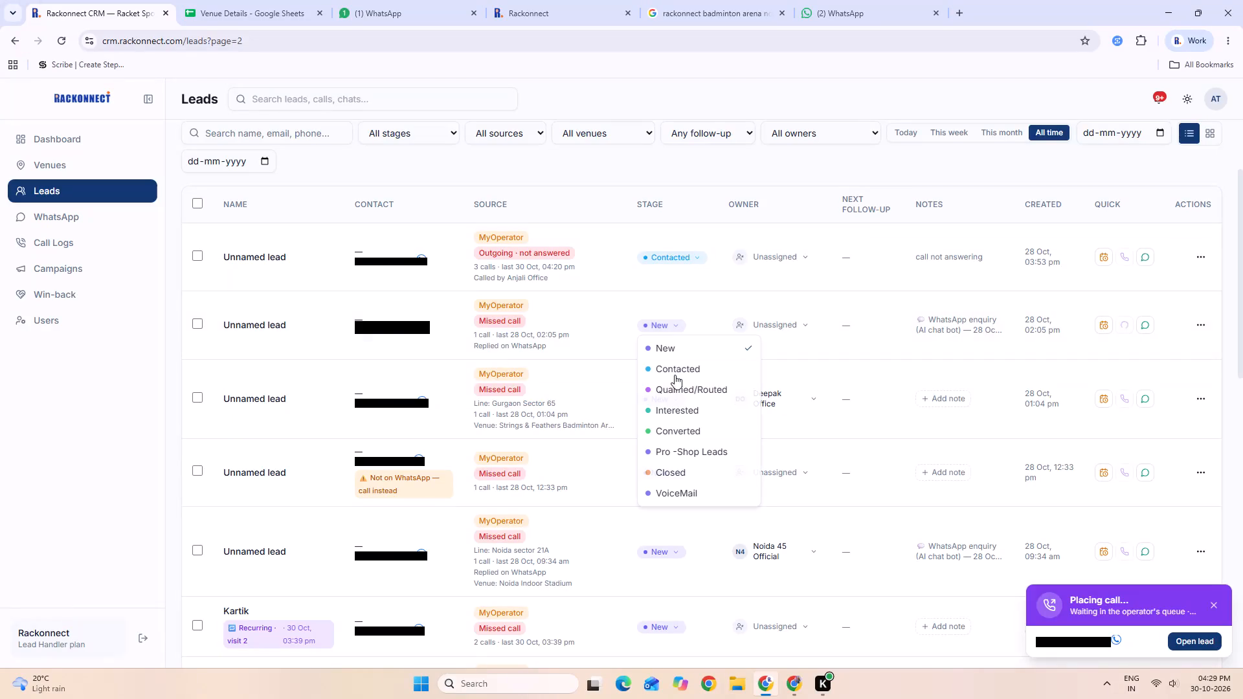
Set the stage of the unnamed lead created 28 Oct, 02:05 pm to Contacted and dismiss its call notification.
left_click(669, 373)
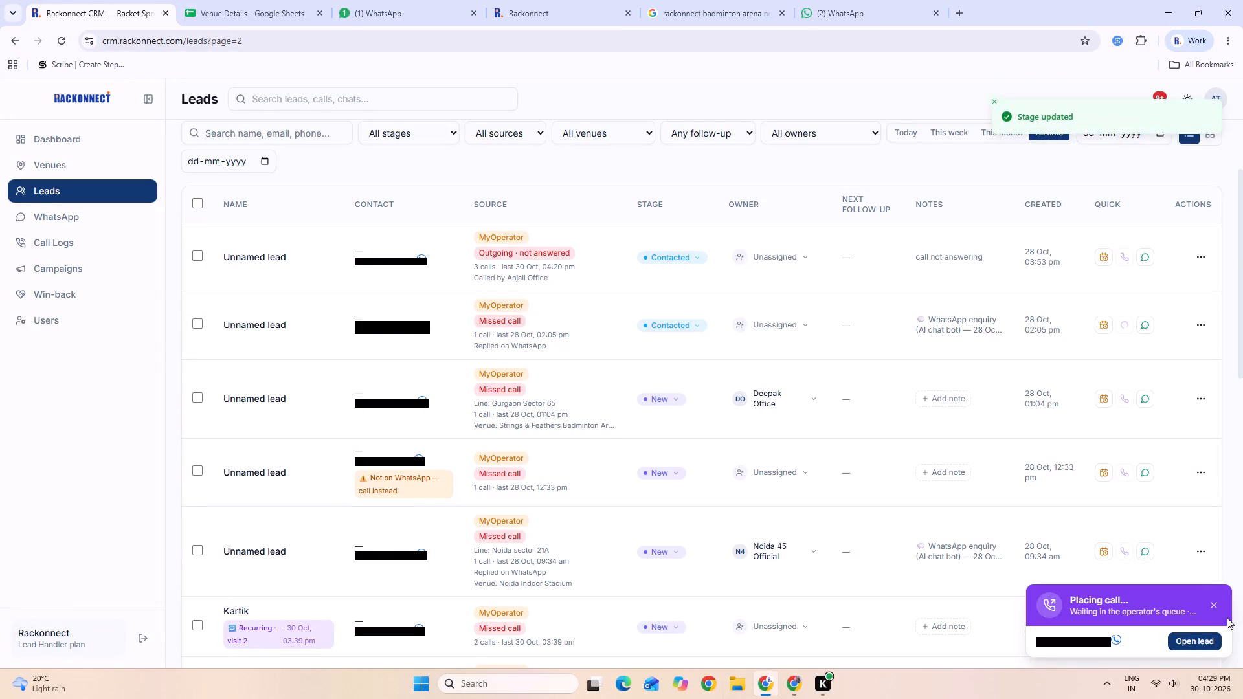
left_click(1209, 606)
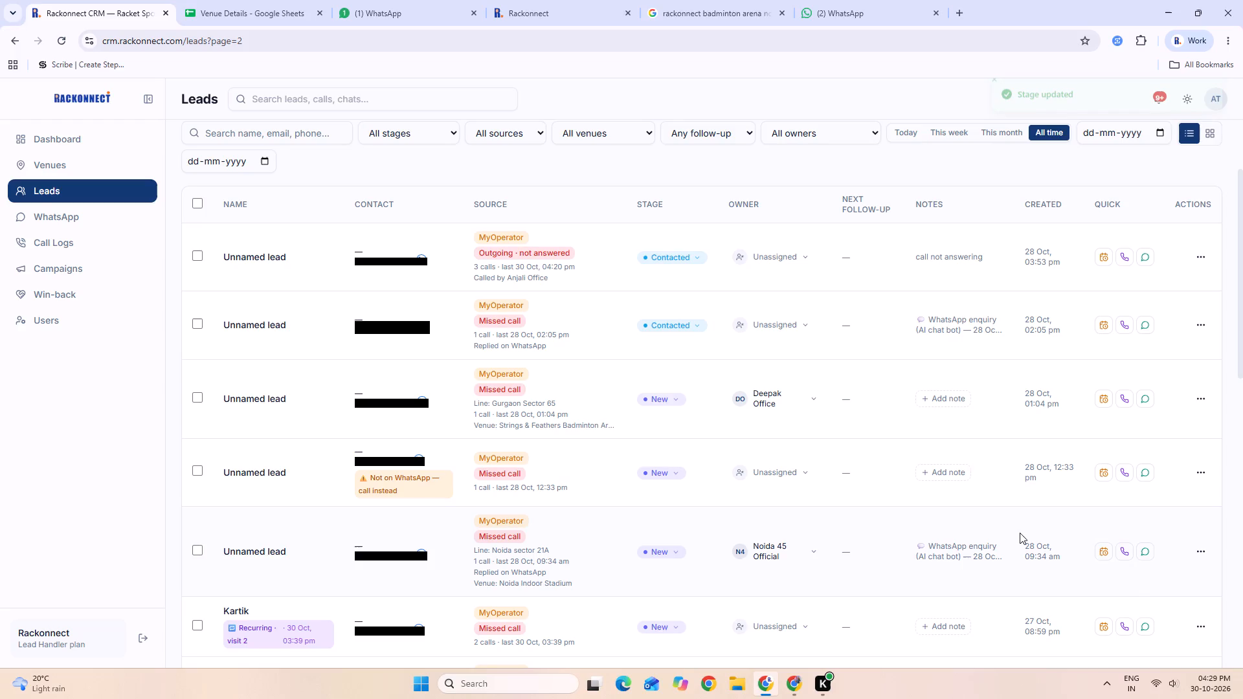
Call the unnamed Gurgaon Sector 65 missed-call lead owned by Deepak Office, created 28 Oct, 01:04 pm.
scroll(735, 520, "down", 2)
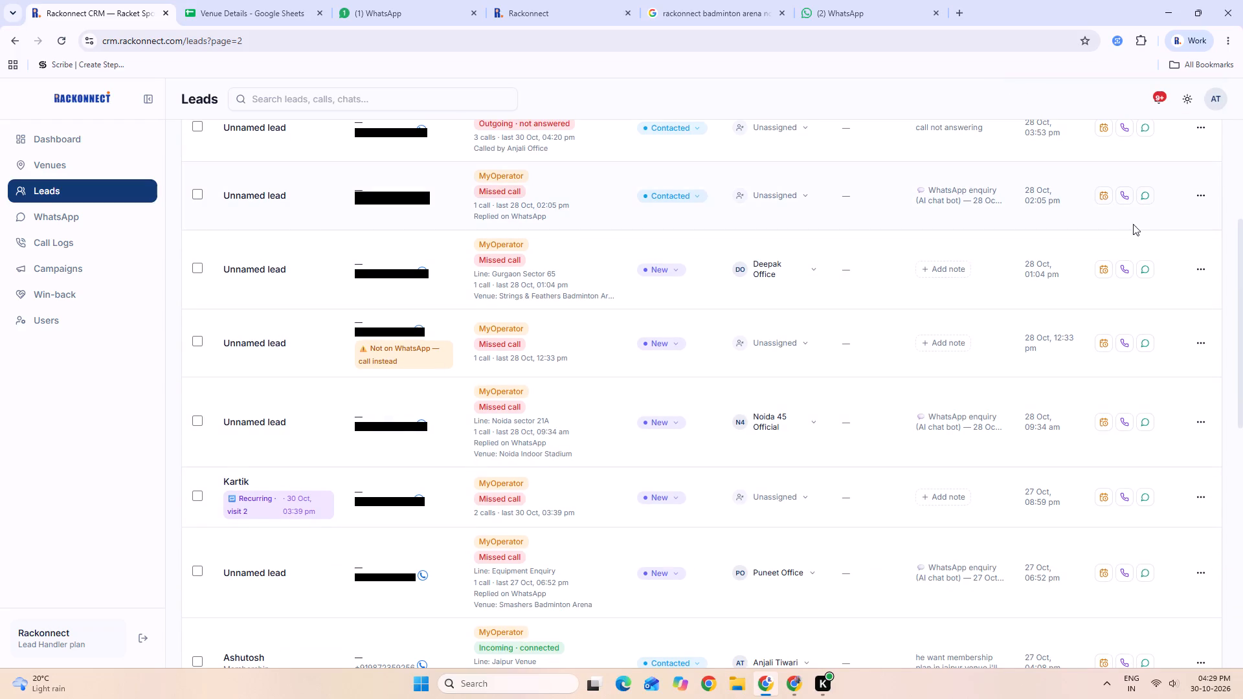
left_click(1124, 269)
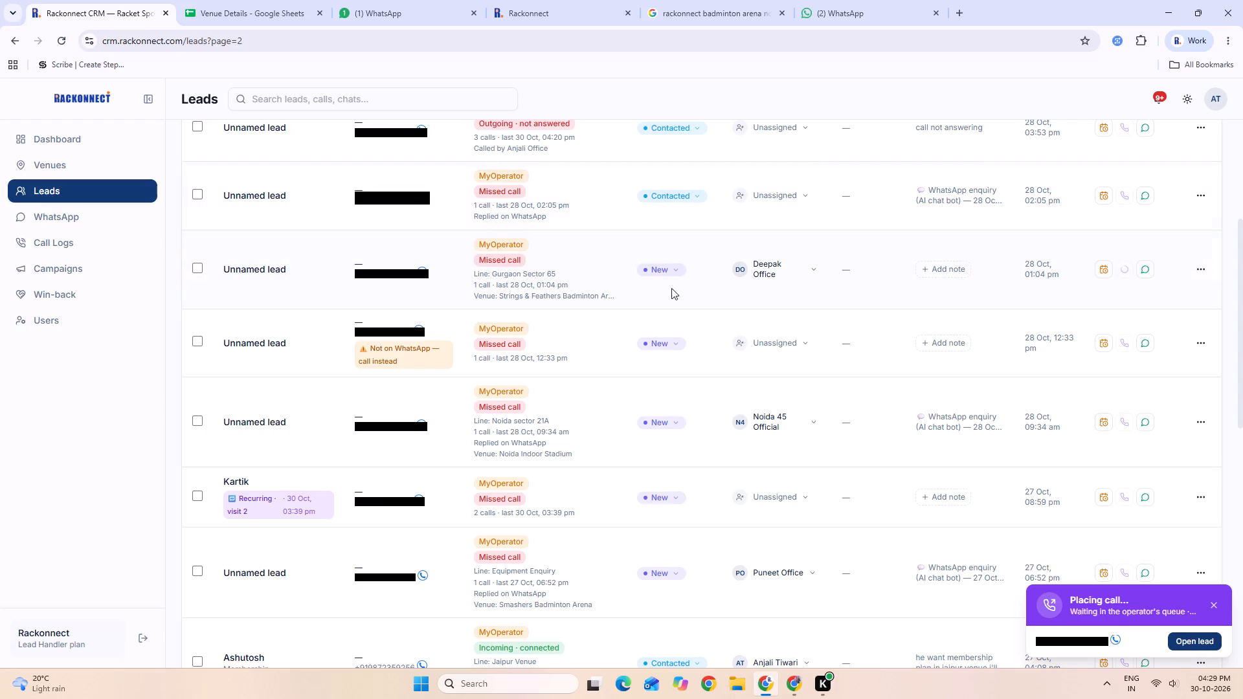
Set the stage of the unnamed Gurgaon Sector 65 lead created 28 Oct, 01:04 pm to VoiceMail.
left_click(671, 269)
left_click(684, 432)
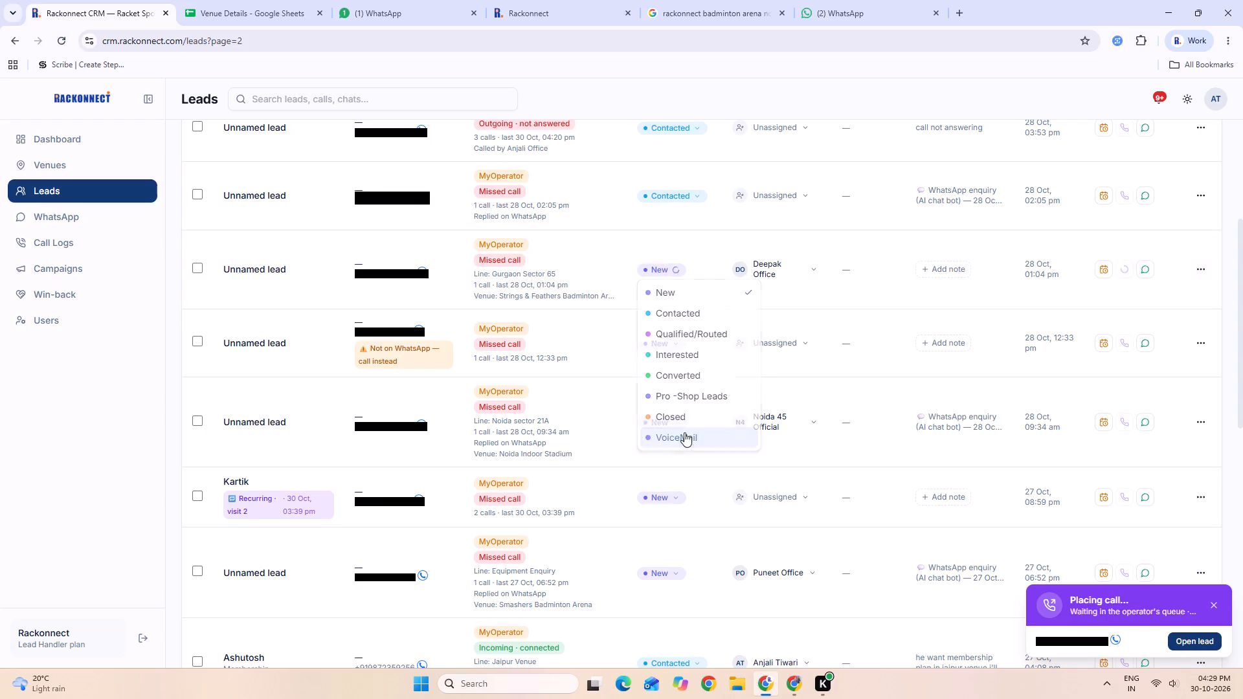
Add the note "not answering send wattsup msg" to the unnamed Gurgaon Sector 65 lead owned by Deepak Office.
left_click(934, 264)
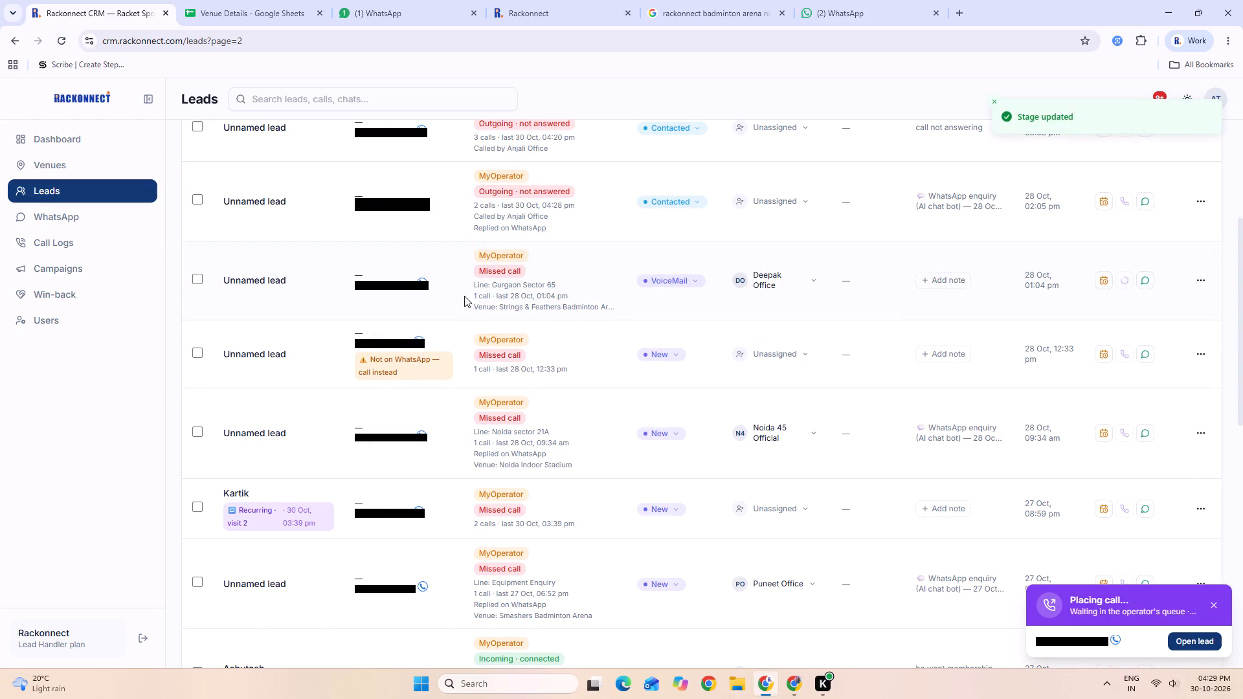
left_click(932, 282)
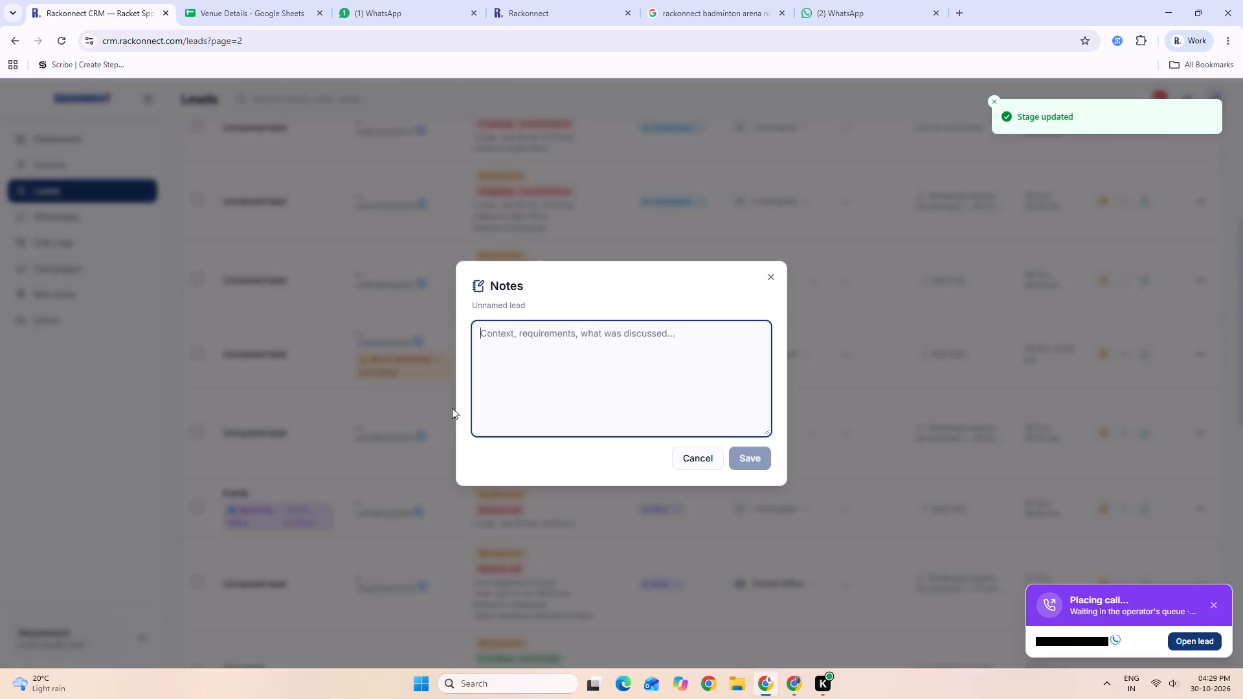
left_click(496, 343)
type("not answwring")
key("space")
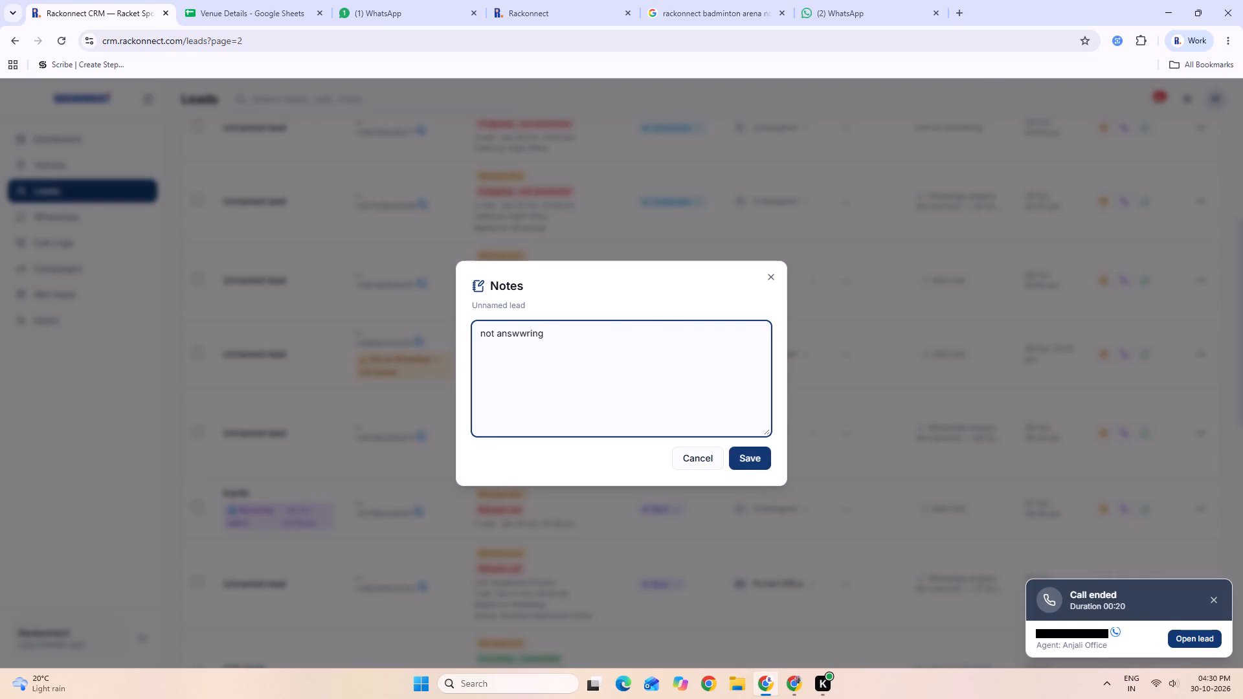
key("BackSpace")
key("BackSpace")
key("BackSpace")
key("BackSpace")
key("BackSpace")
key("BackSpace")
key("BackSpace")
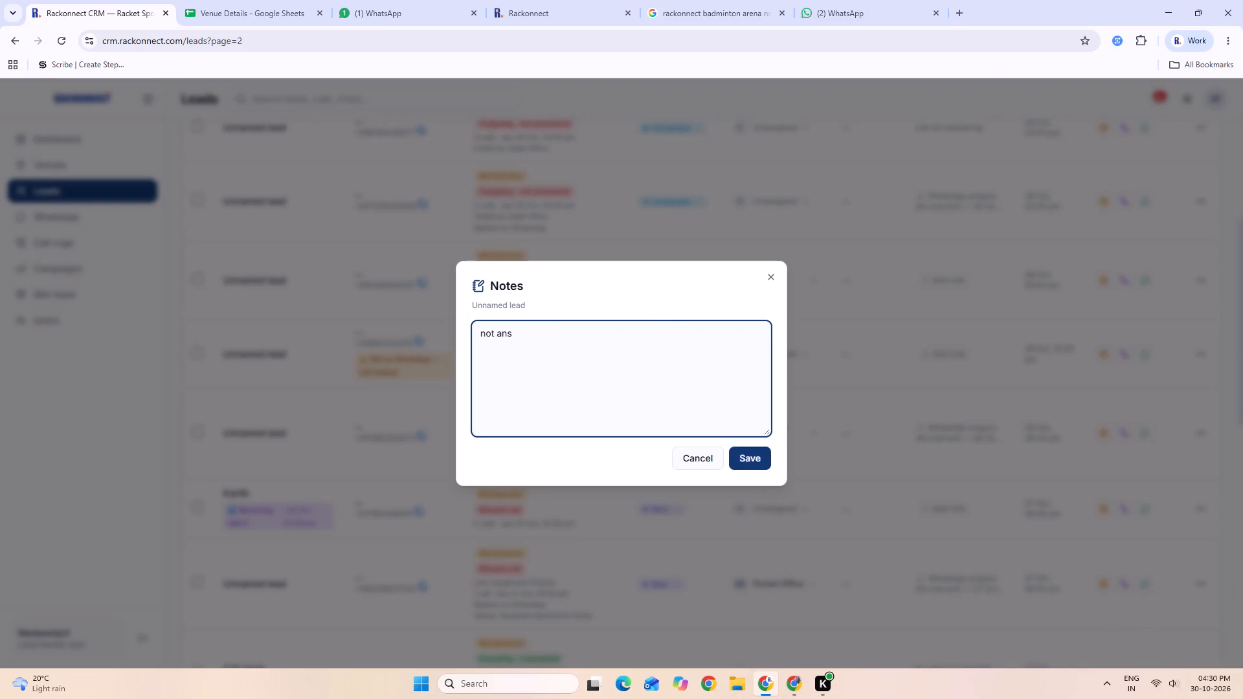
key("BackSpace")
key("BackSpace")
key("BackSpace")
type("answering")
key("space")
Complete the Gurgaon Sector 65 lead's note so it reads "not answering send wattsup msg", save it and return to the lead list.
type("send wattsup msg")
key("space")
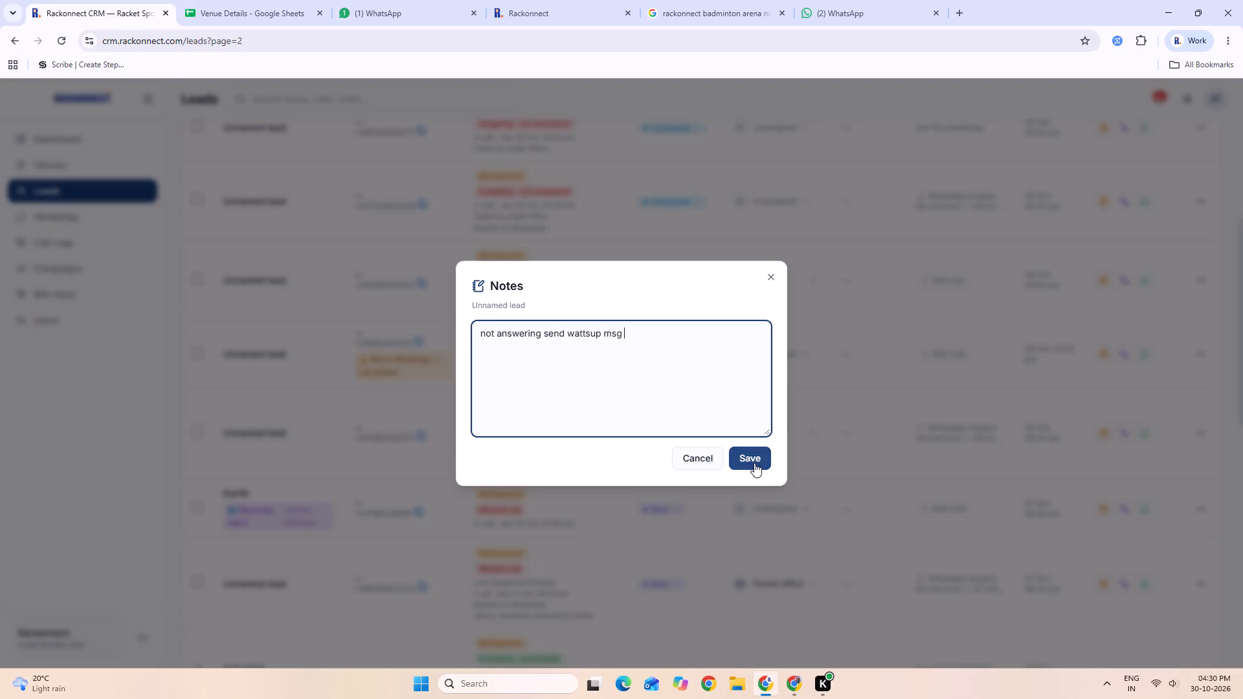
left_click(754, 461)
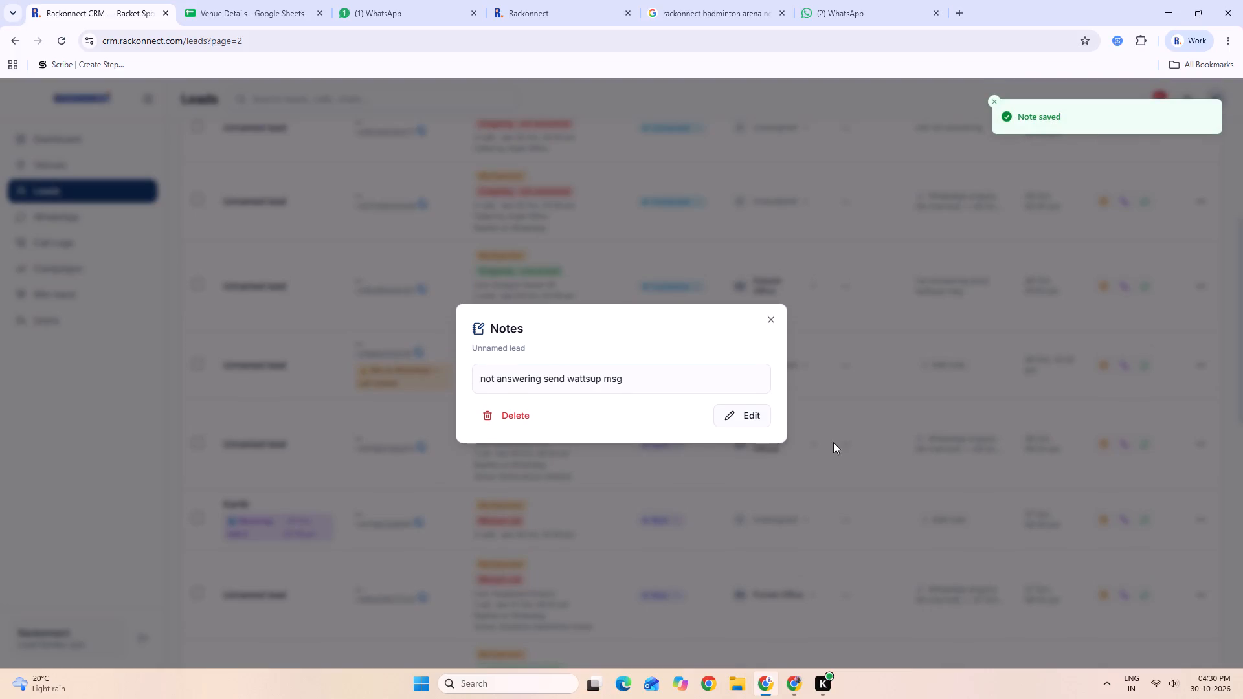
left_click(827, 426)
scroll(827, 426, "up", 1)
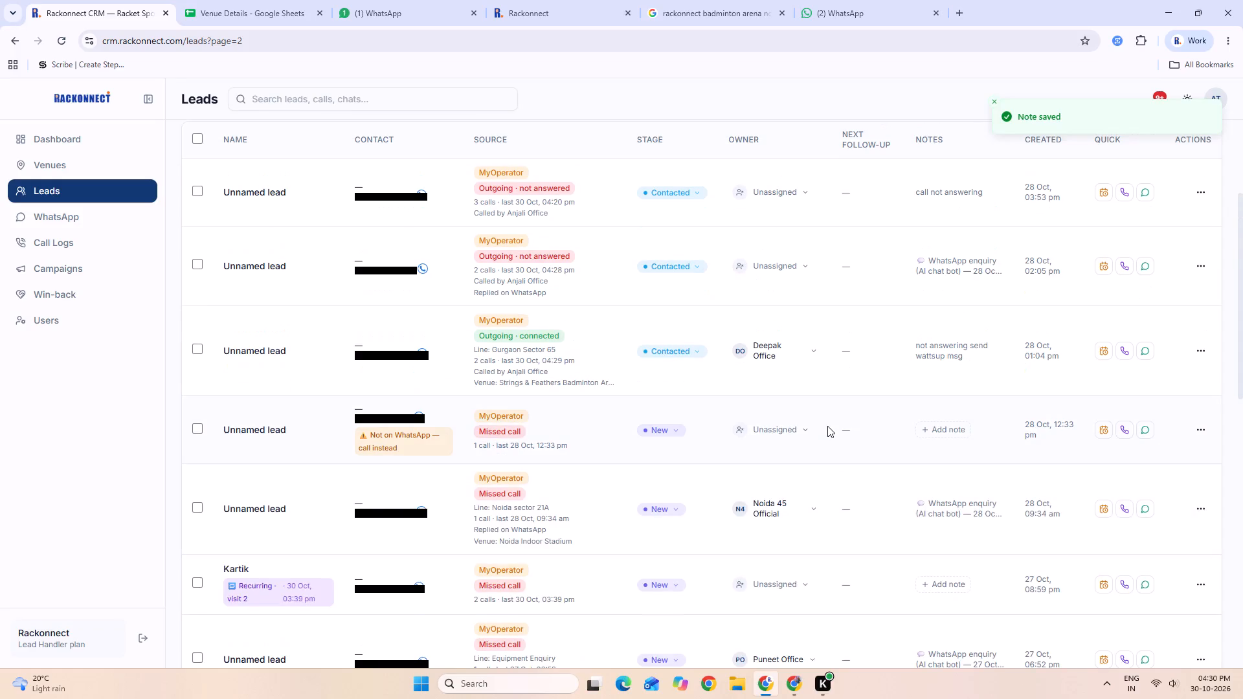
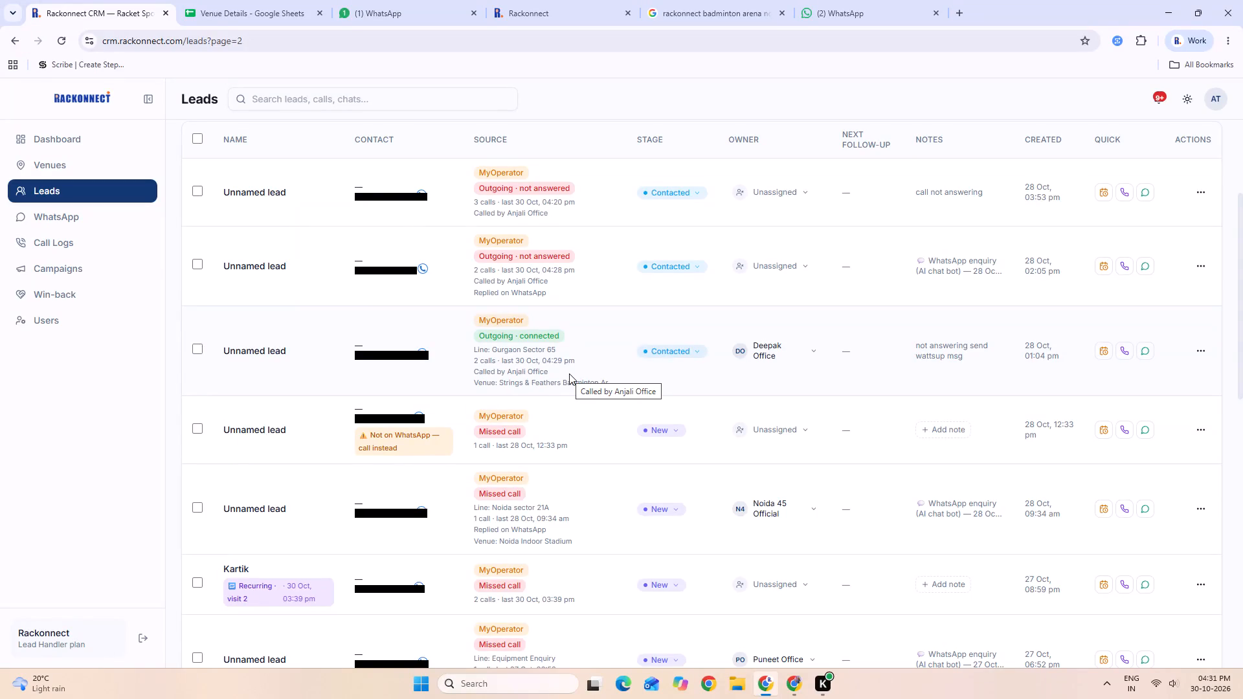
Set the stage of the unnamed Gurgaon Sector 65 lead owned by Deepak Office to VoiceMail.
scroll(642, 419, "up", 1)
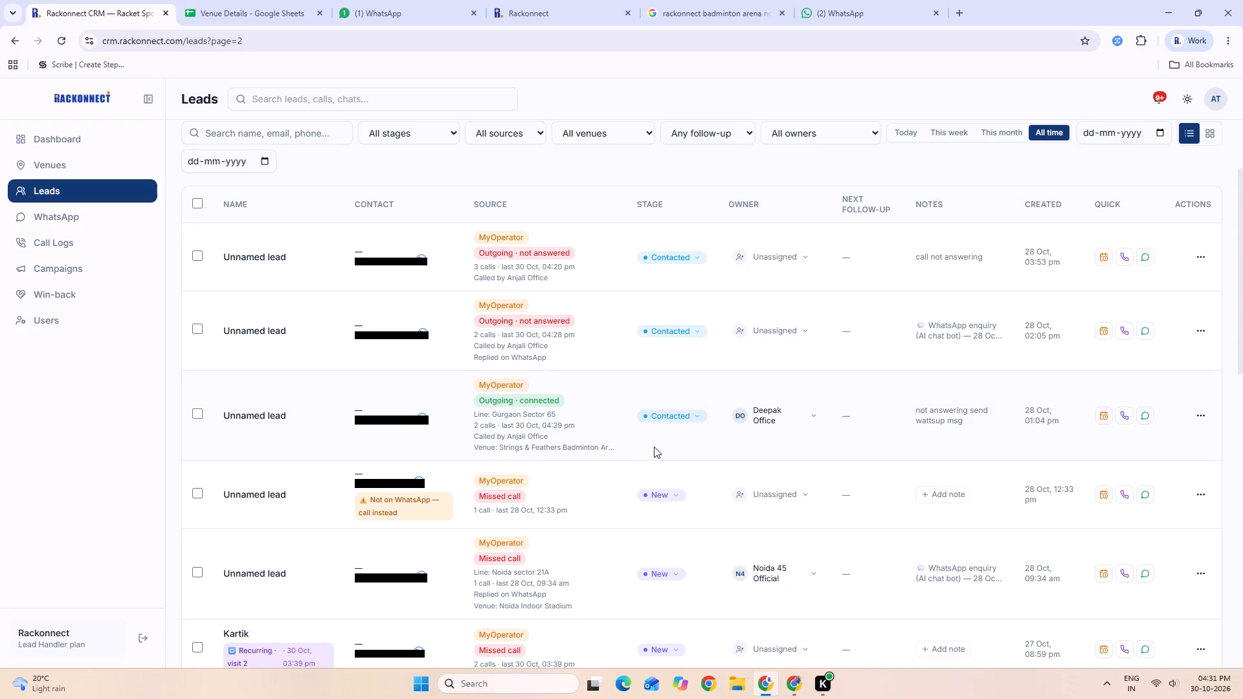
scroll(654, 447, "up", 3)
scroll(654, 447, "down", 3)
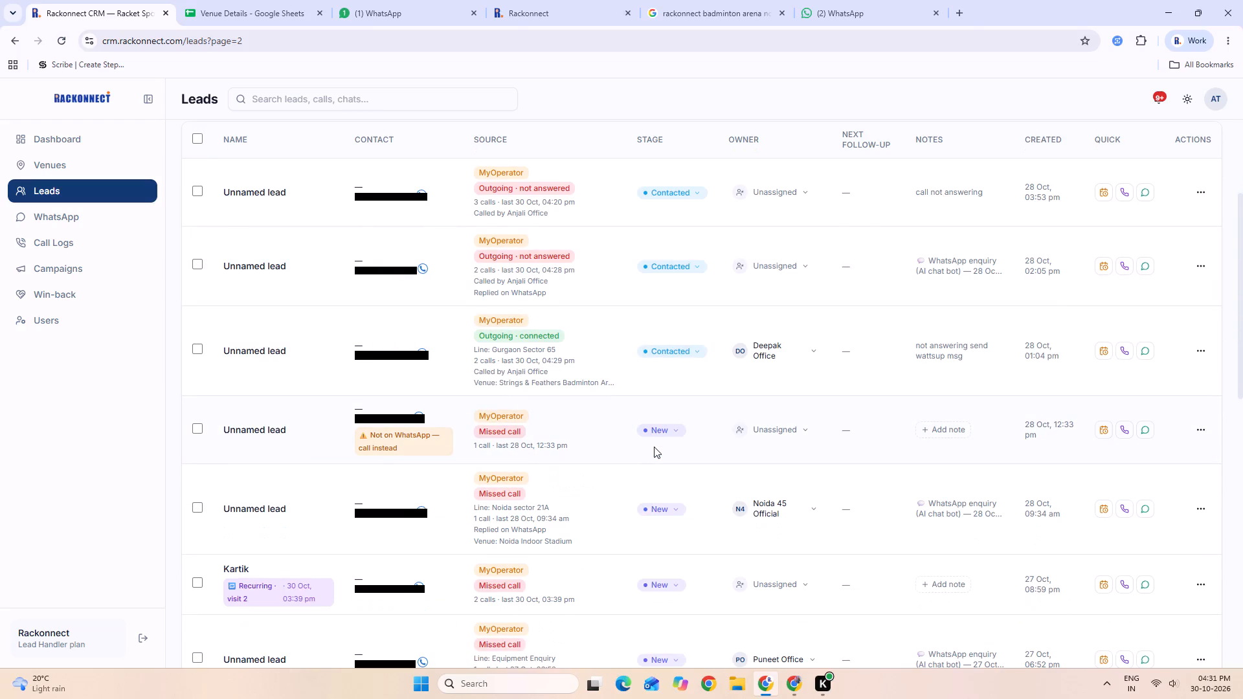
left_click(693, 346)
left_click(686, 520)
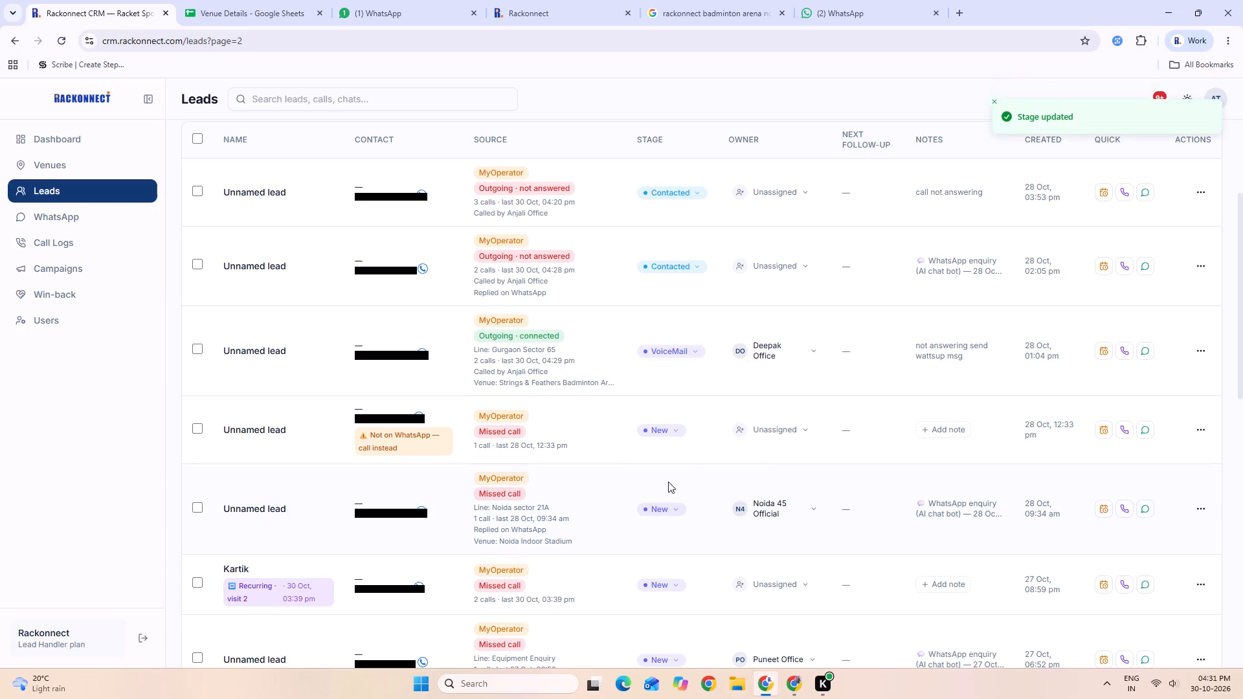
Look through the remaining leads on page 2 and those on page 1 for pending follow-ups, returning to page 2.
scroll(705, 482, "down", 11)
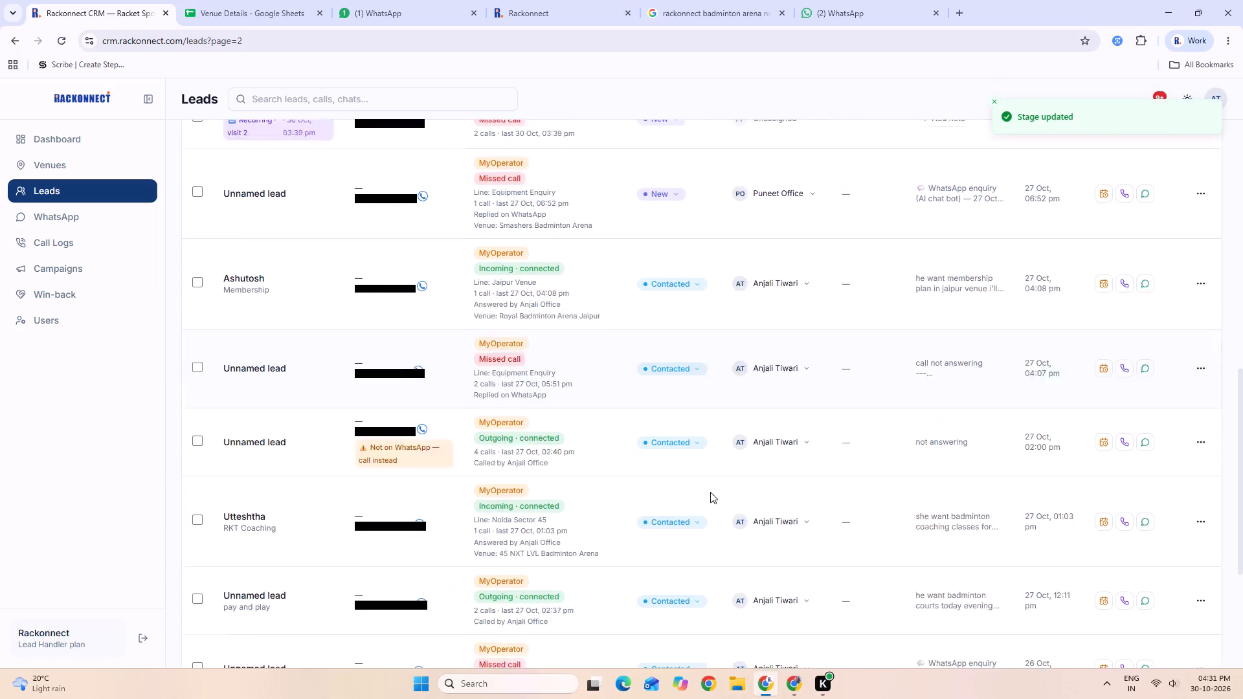
left_click(1137, 638)
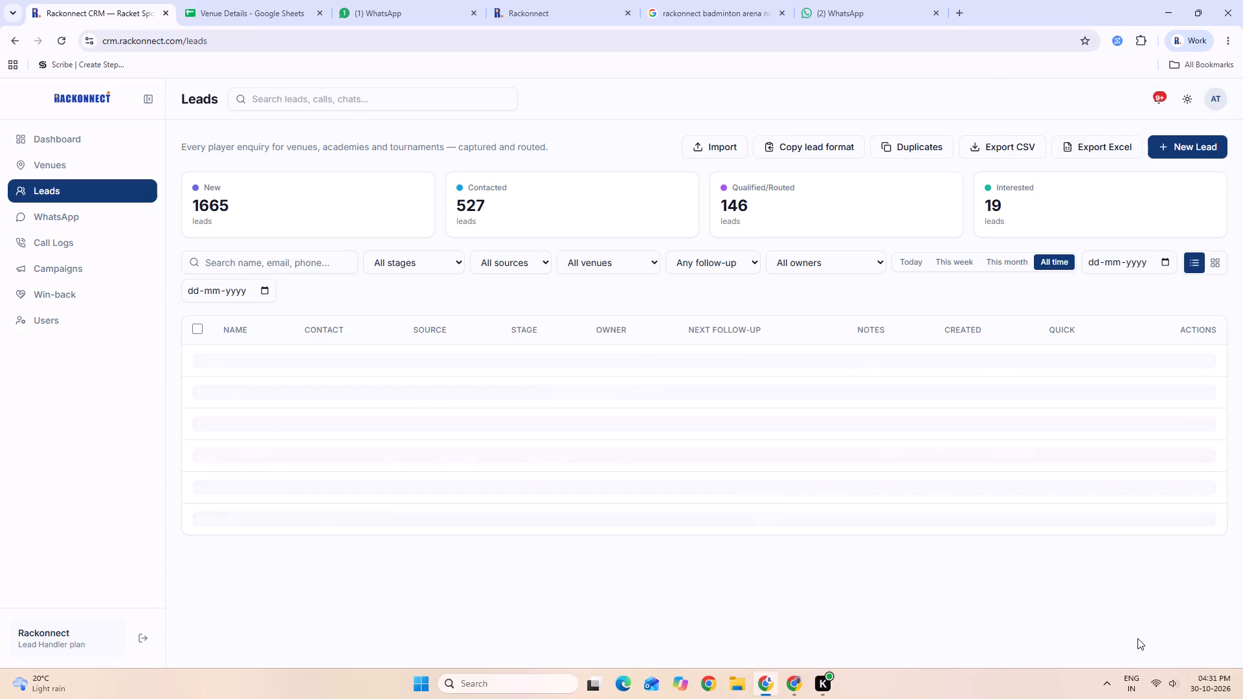
scroll(812, 602, "down", 4)
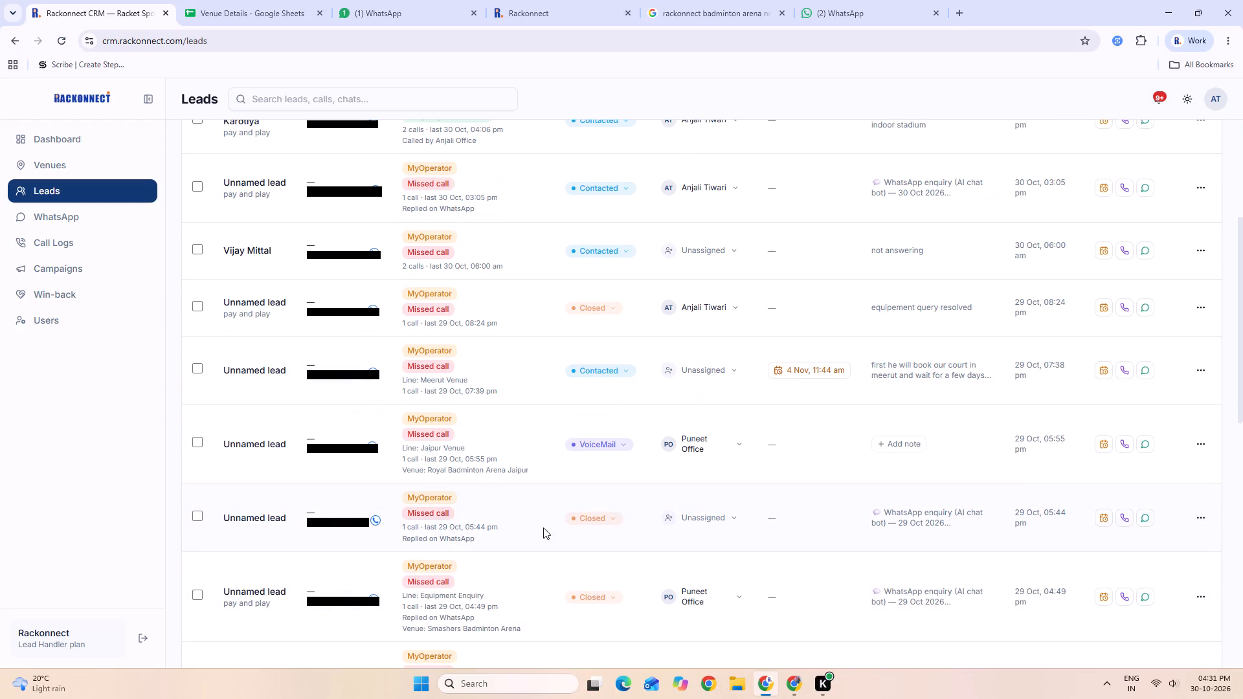
scroll(543, 527, "down", 8)
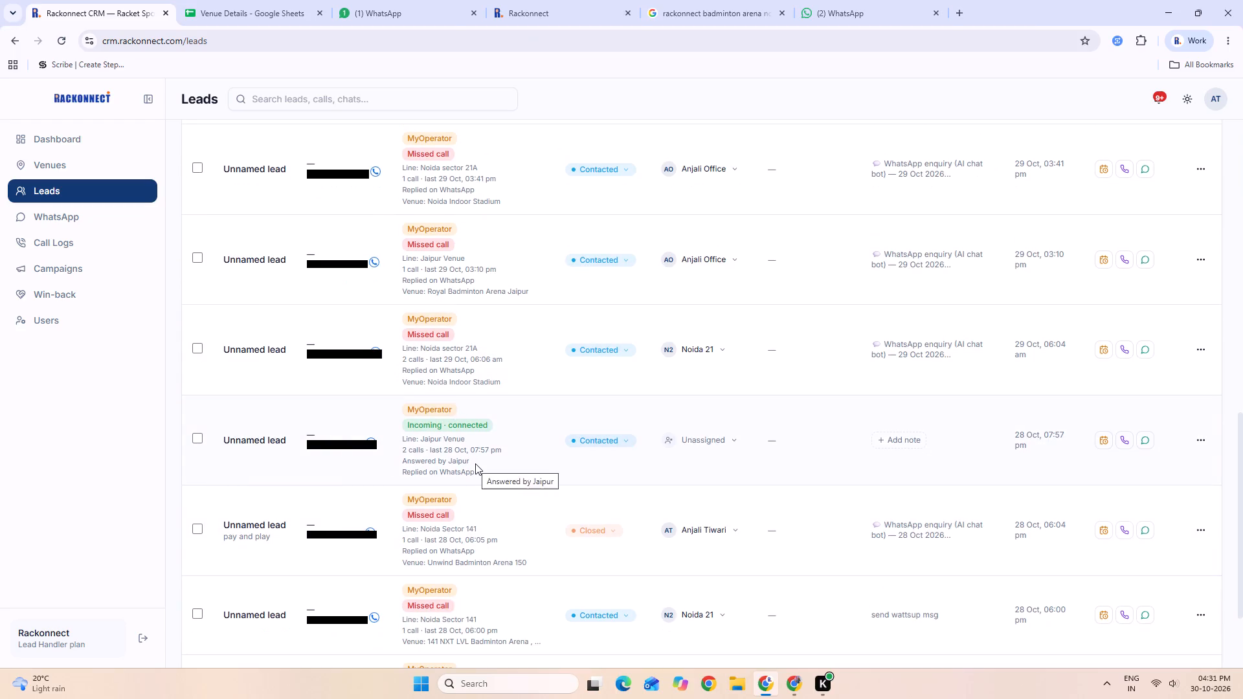
scroll(1034, 488, "down", 3)
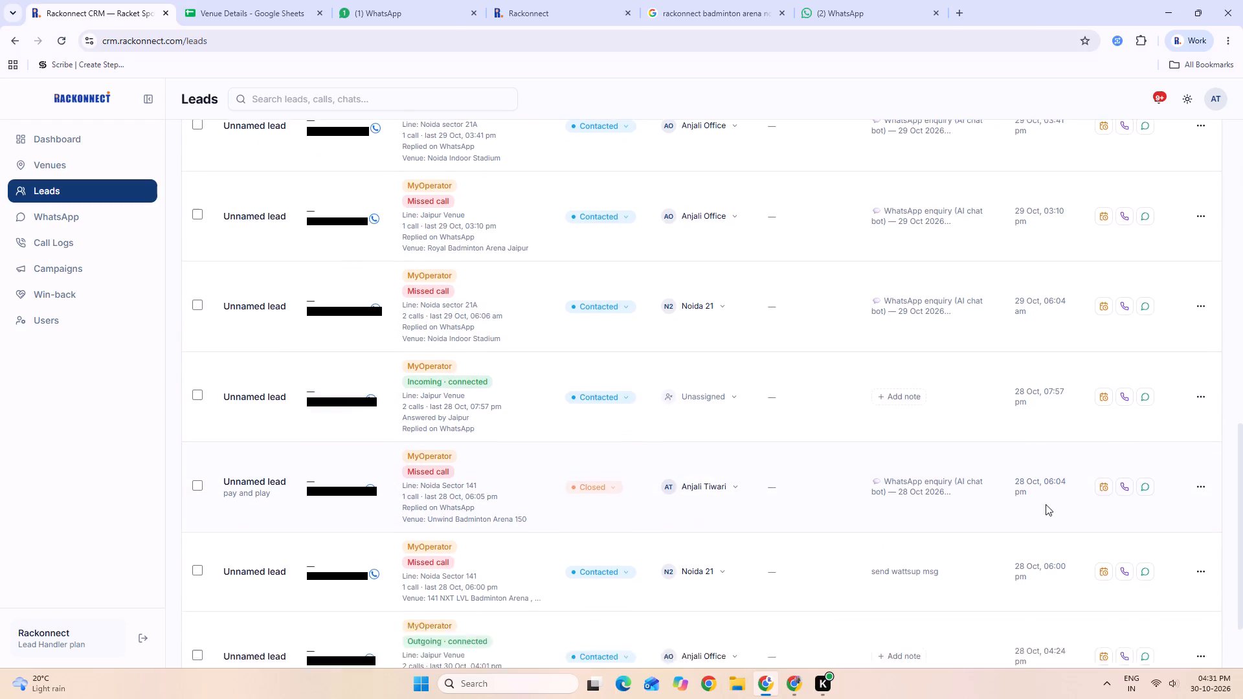
scroll(1046, 504, "down", 9)
left_click(1191, 633)
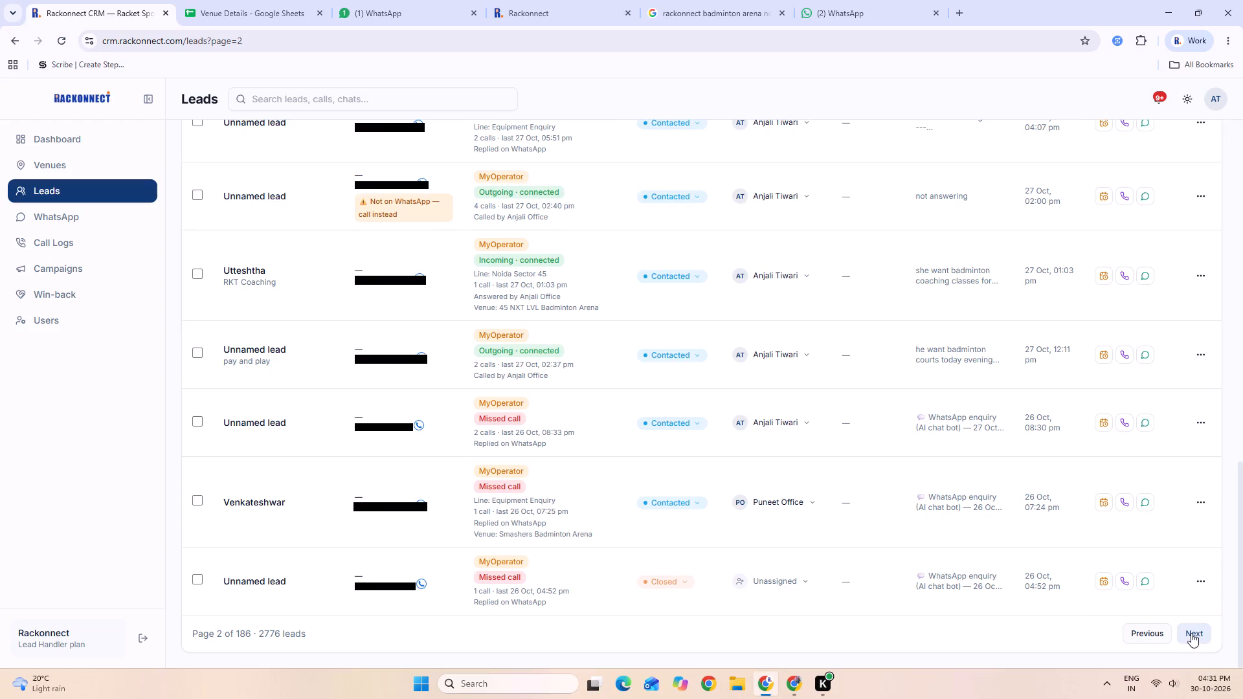
Call the unassigned unnamed missed-call lead created 28 Oct, 12:33 pm, which is marked as not on WhatsApp.
scroll(673, 492, "up", 8)
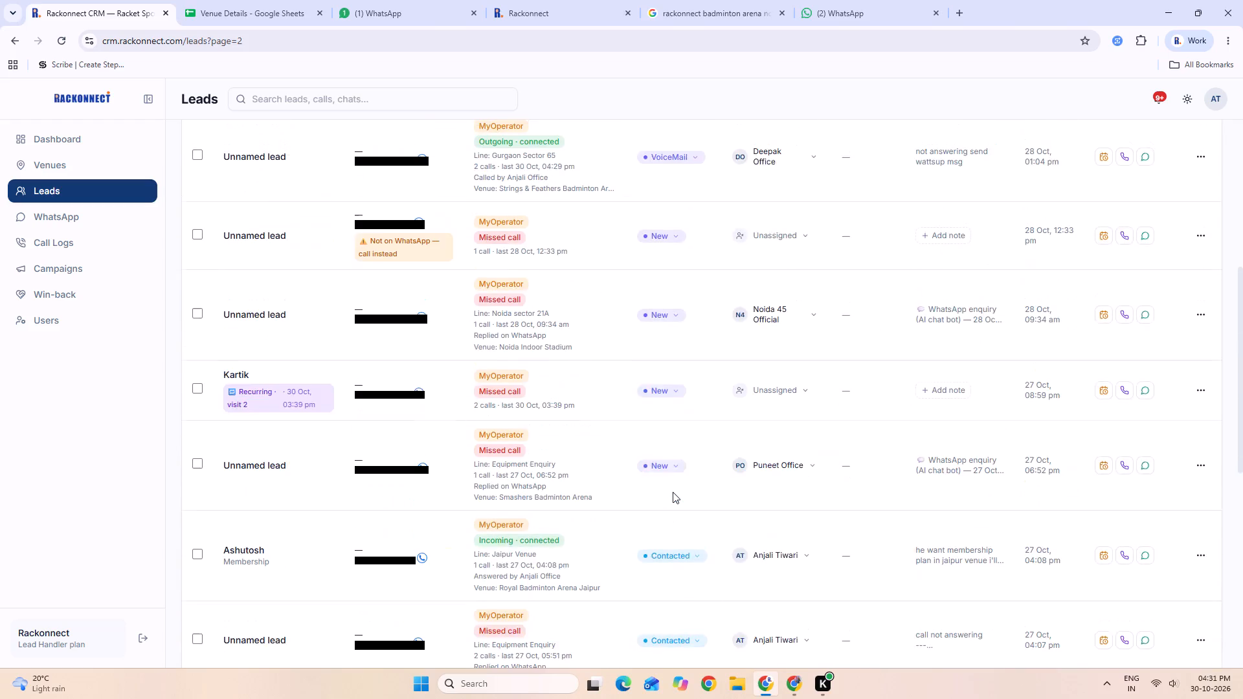
scroll(673, 492, "up", 6)
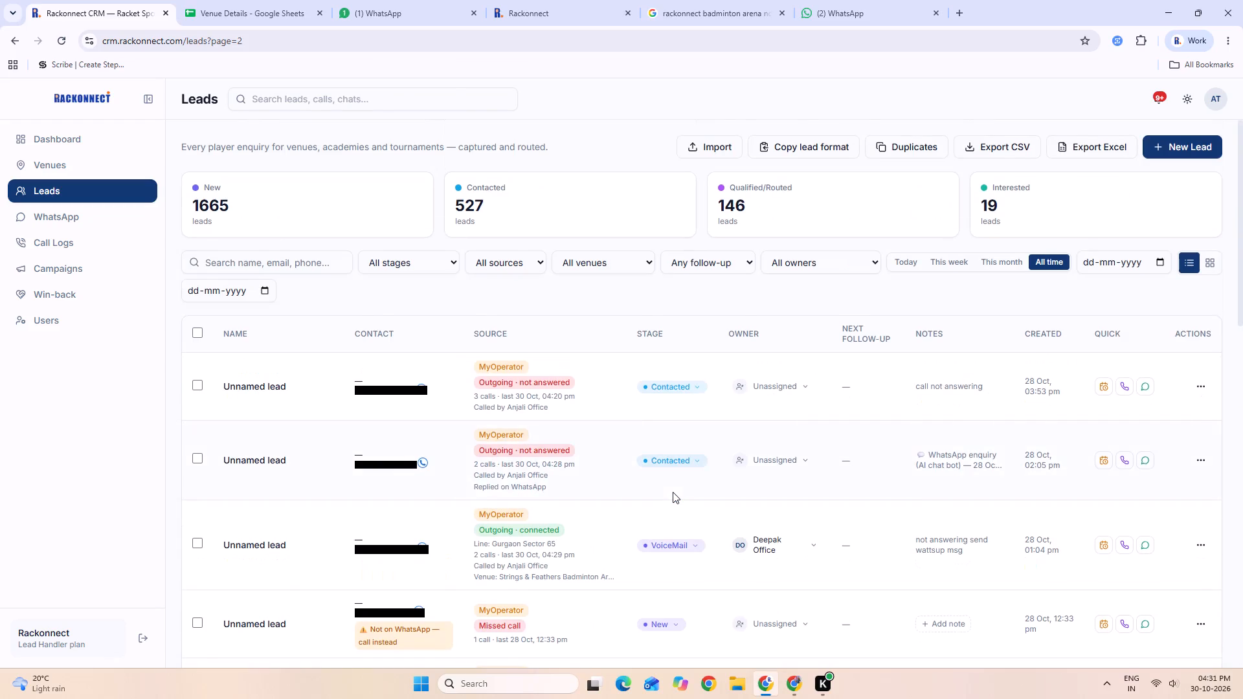
scroll(673, 492, "down", 3)
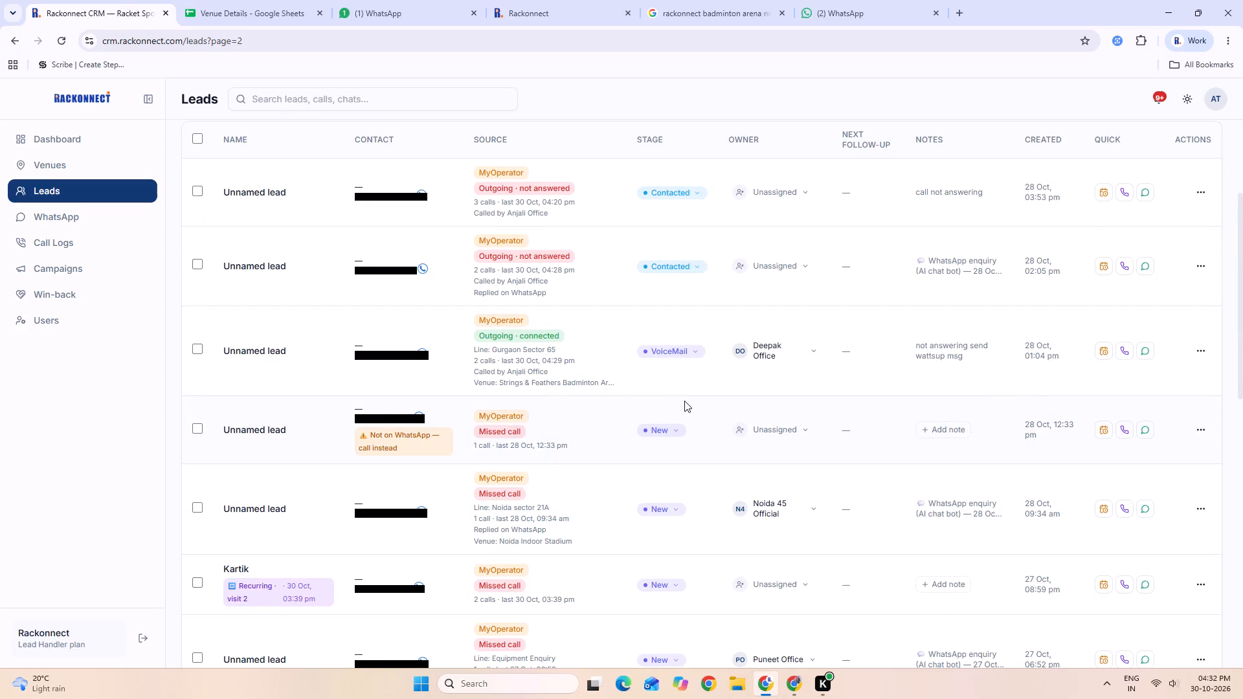
scroll(726, 426, "down", 3)
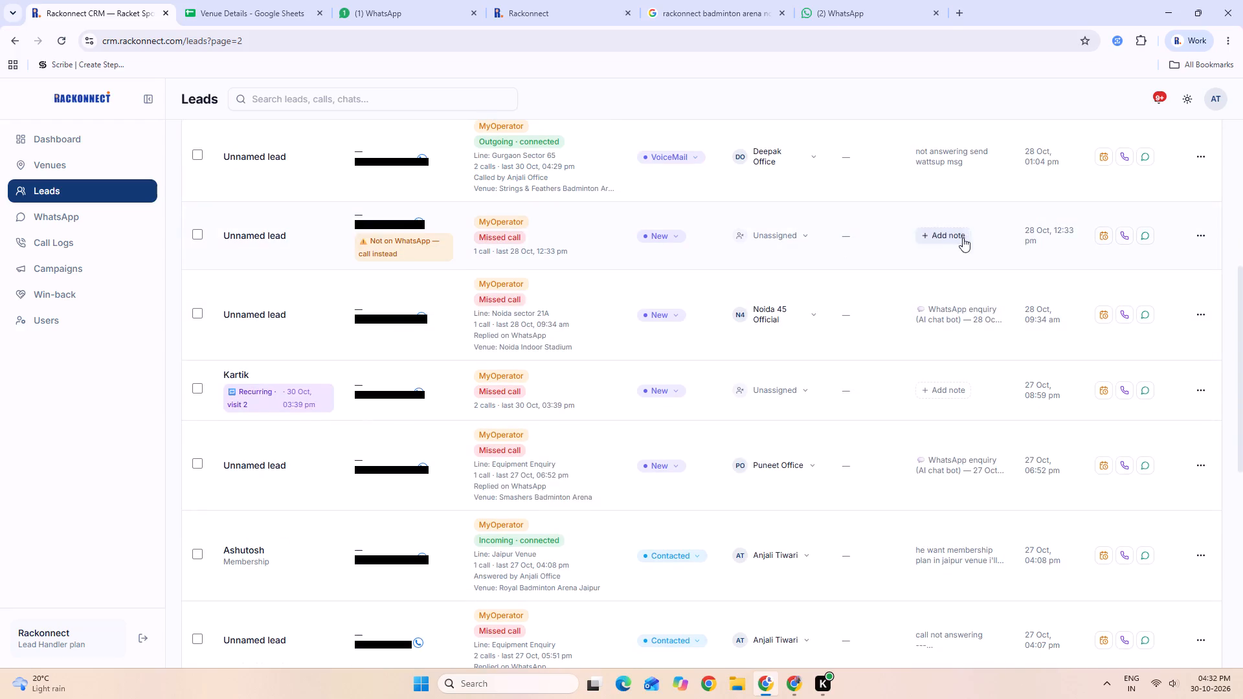
left_click(1121, 236)
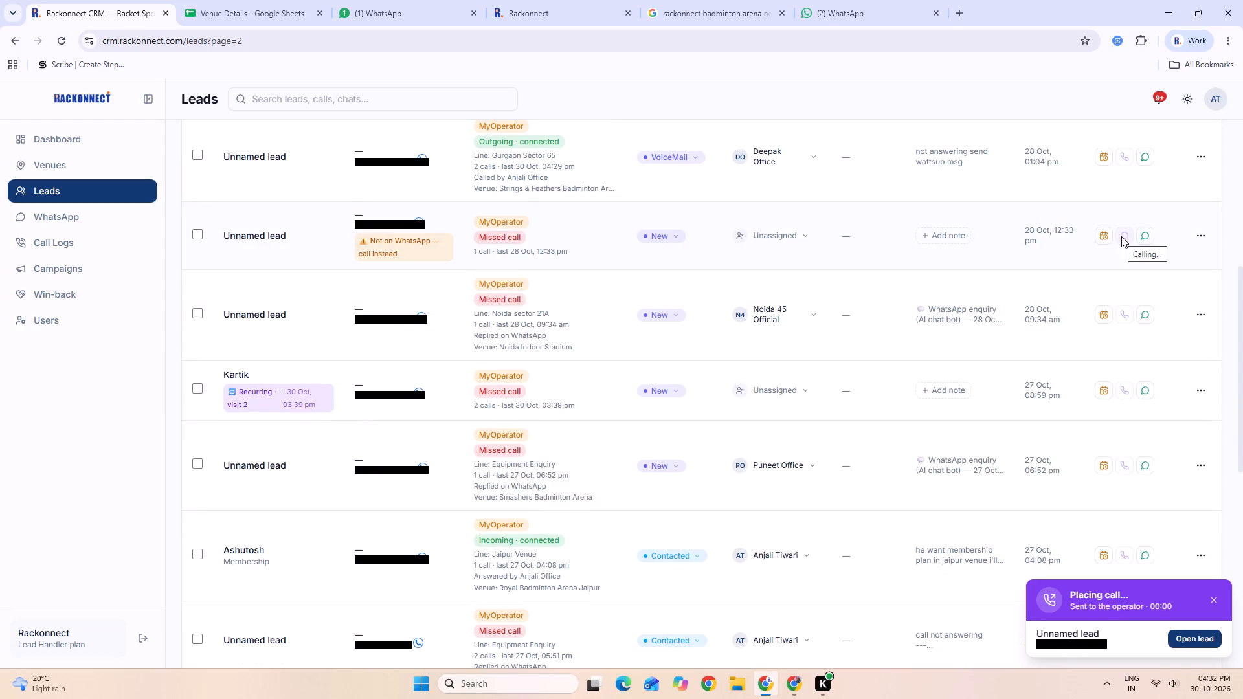
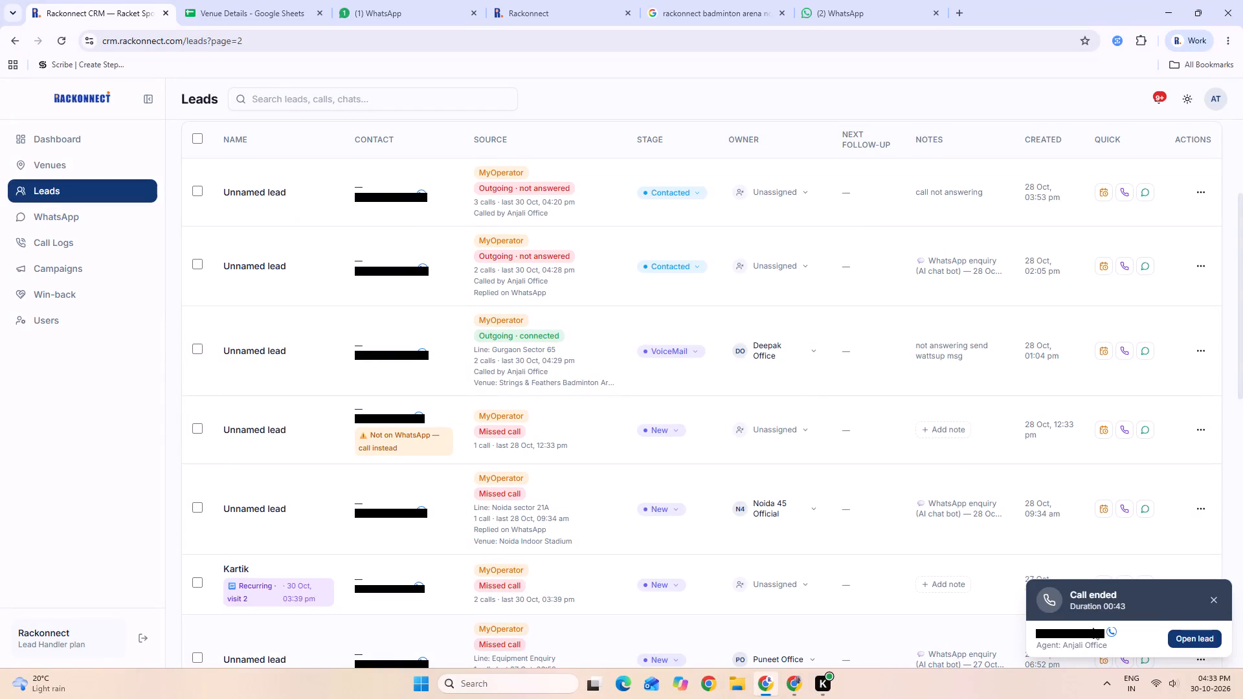
Update the stage of the unassigned unnamed missed-call lead created 28 Oct, 12:33 pm, marked as not on WhatsApp.
scroll(464, 452, "down", 1)
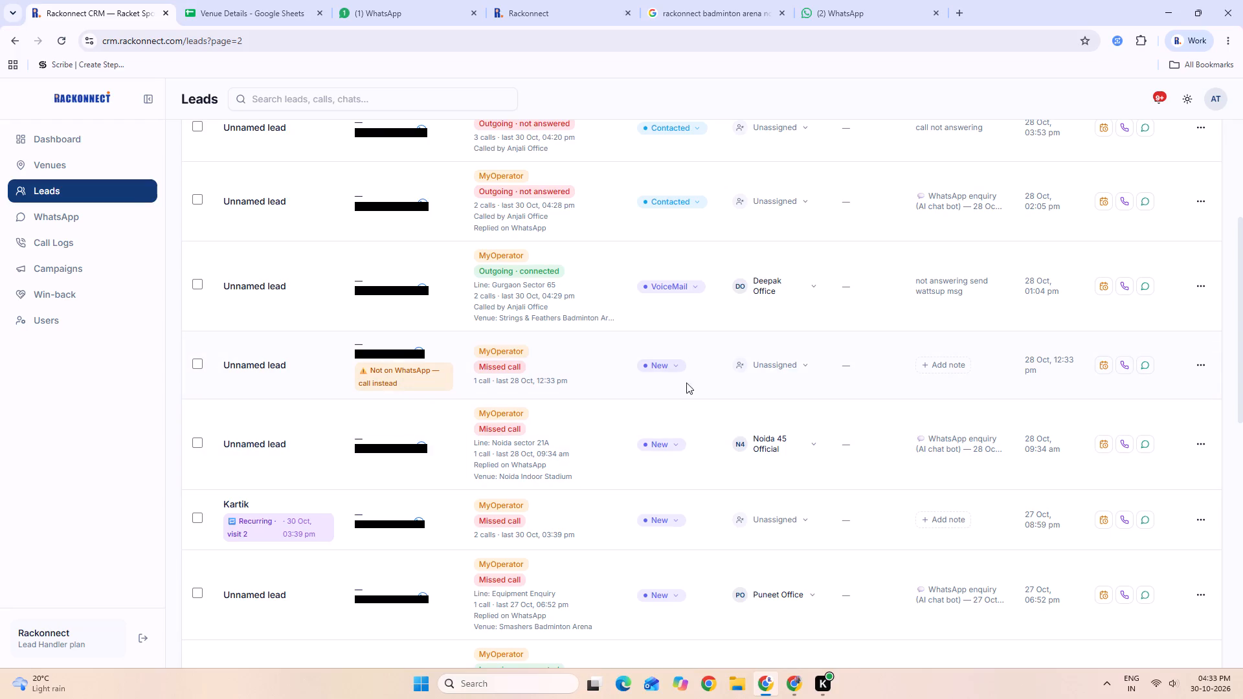
left_click(677, 368)
left_click(688, 414)
Look through the older leads from 27 and 26 Oct on page 2 for pending follow-ups.
scroll(756, 469, "down", 7)
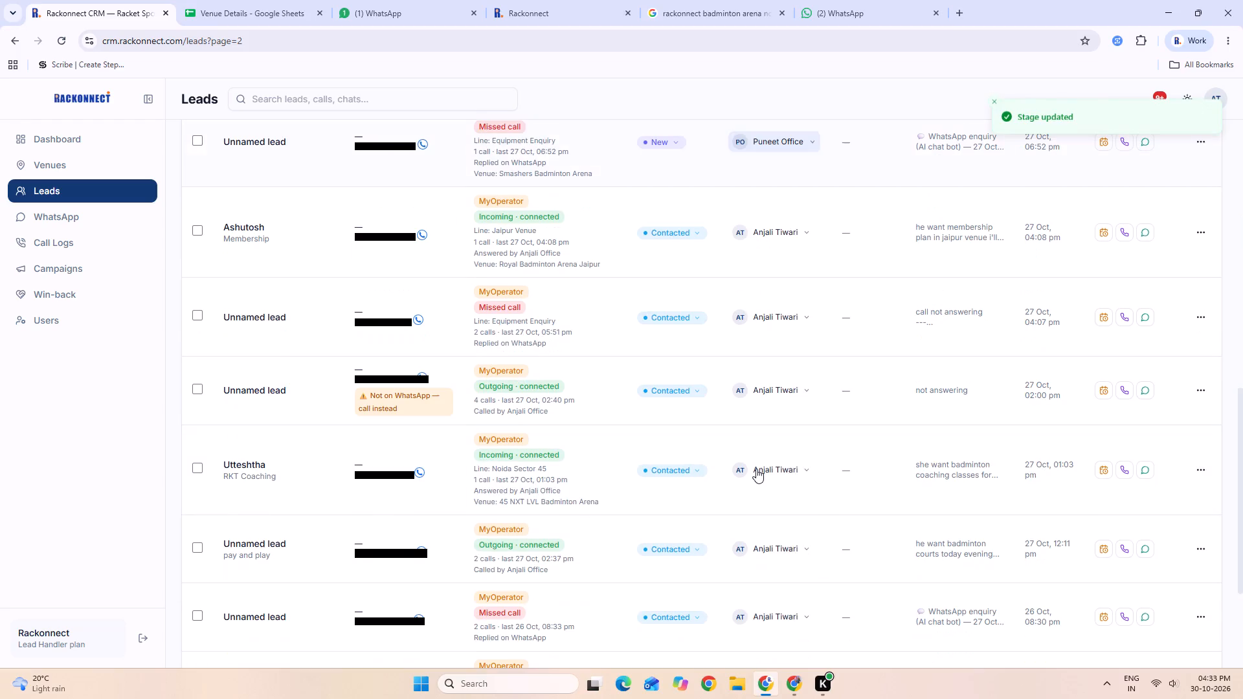
scroll(756, 469, "down", 1)
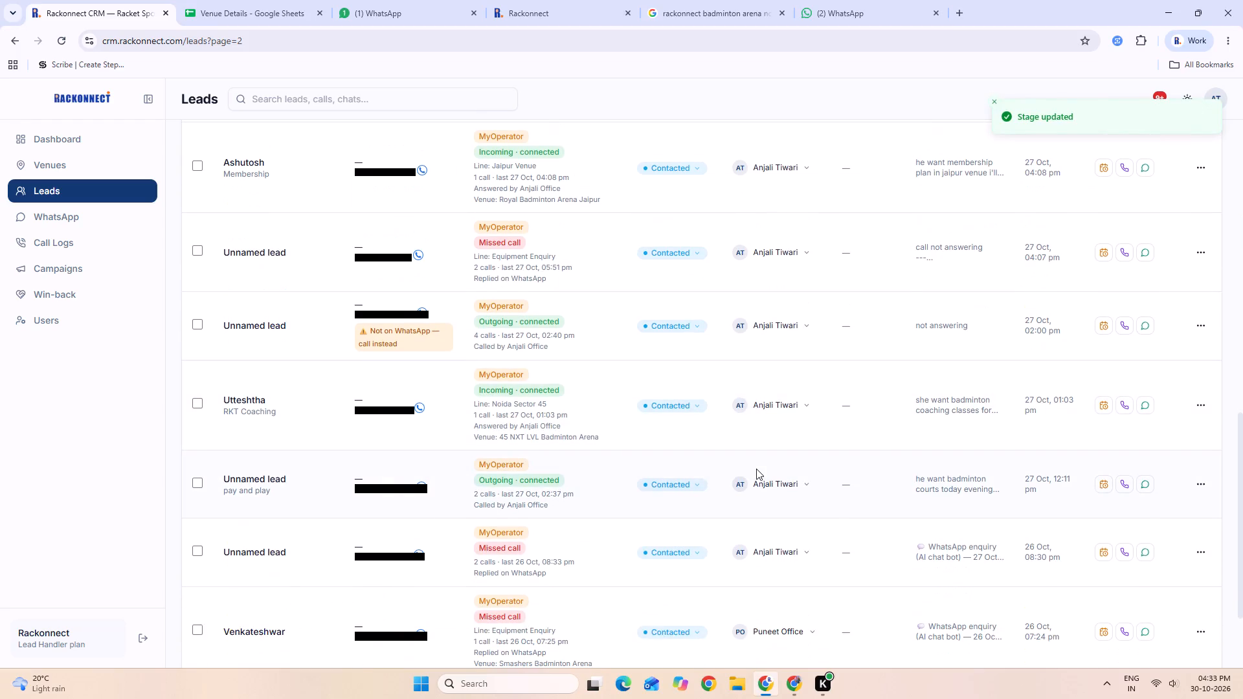
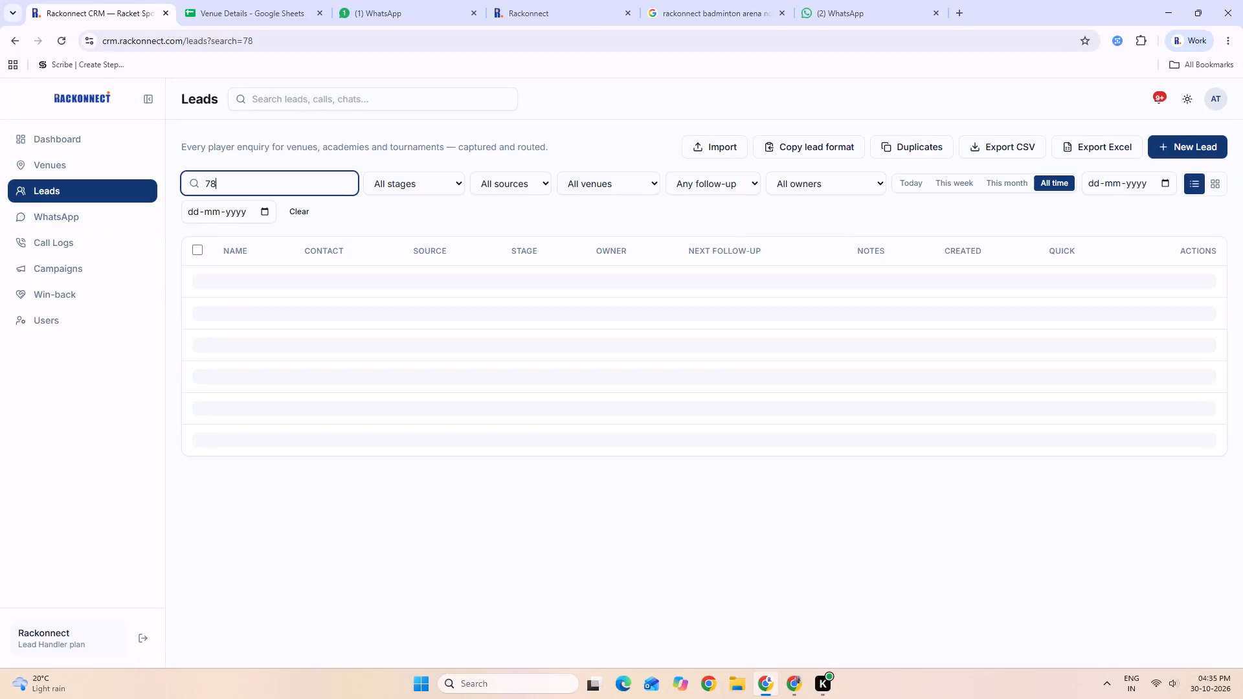
Search the leads for 788 and delete the WhatsApp enquiry note on the Contacted missed-call lead for Noida Indoor Stadium.
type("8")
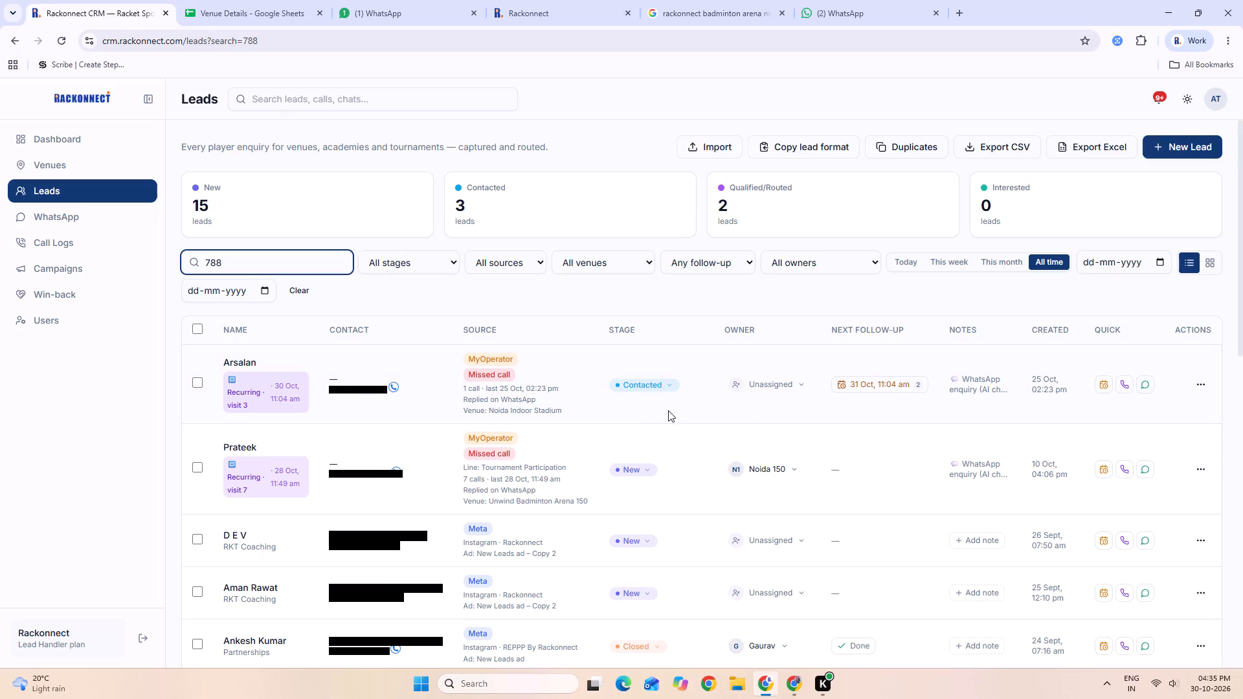
left_click(974, 379)
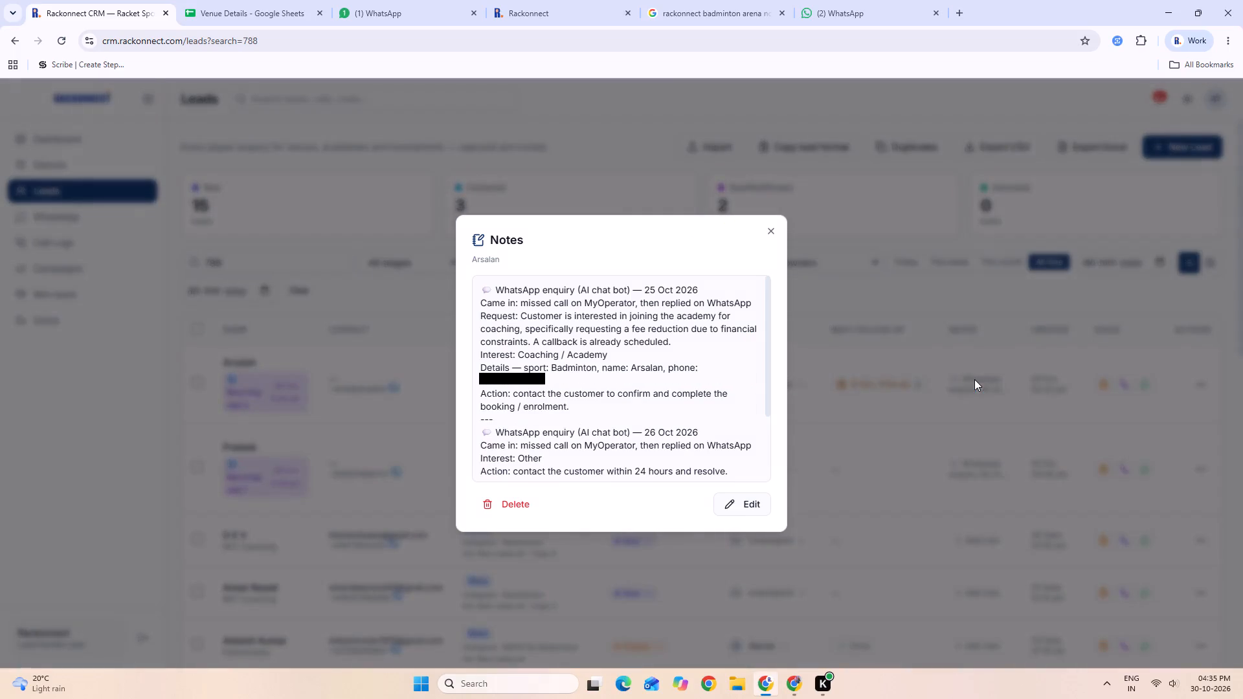
left_click(496, 505)
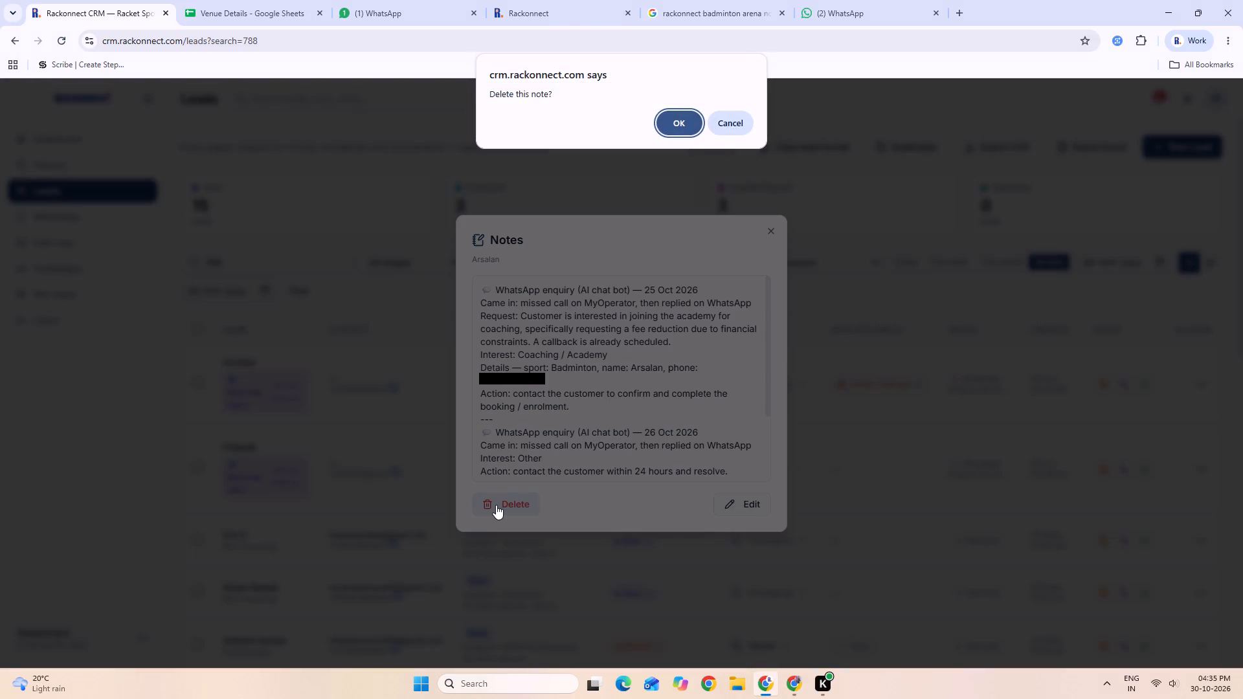
left_click(672, 122)
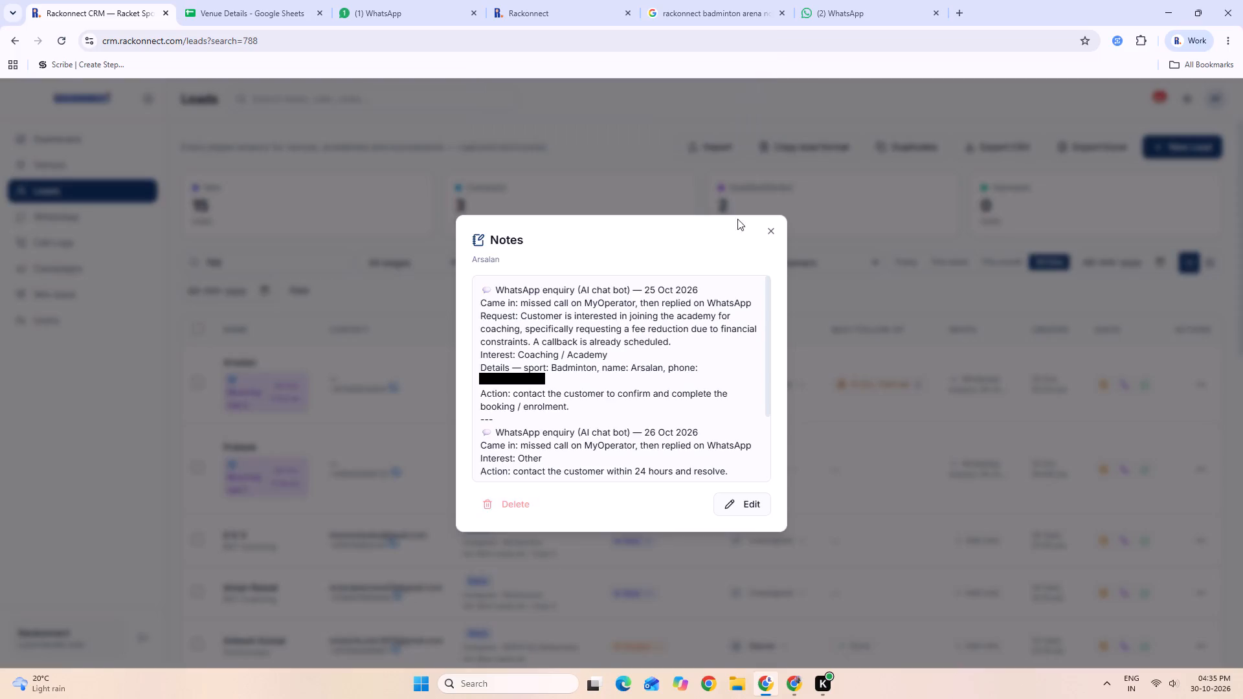
Open a blank note for the Noida Indoor Stadium missed-call lead created 25 Oct.
left_click(965, 385)
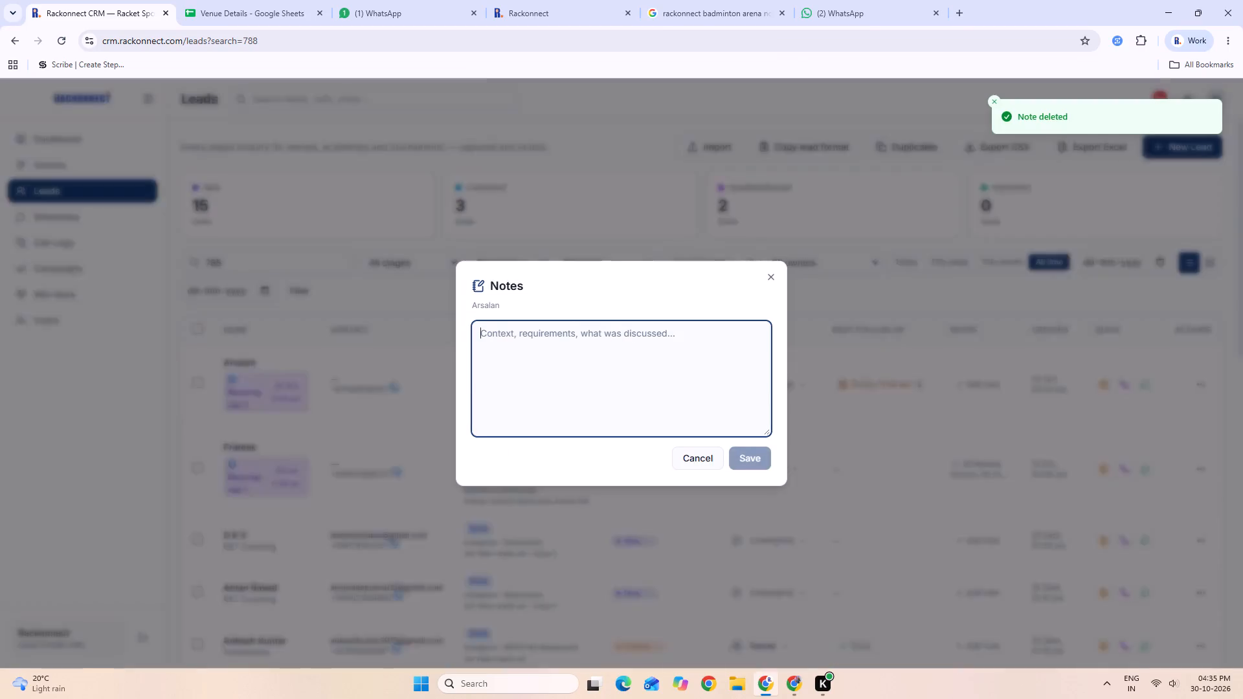
Save a note on Arsalan's lead reading "he want badminton coaching classes for adult today he'll come for trial in noida indoor stadium".
left_click(497, 337)
type("he want badminton coaching clas")
type("ses for adult")
key("space")
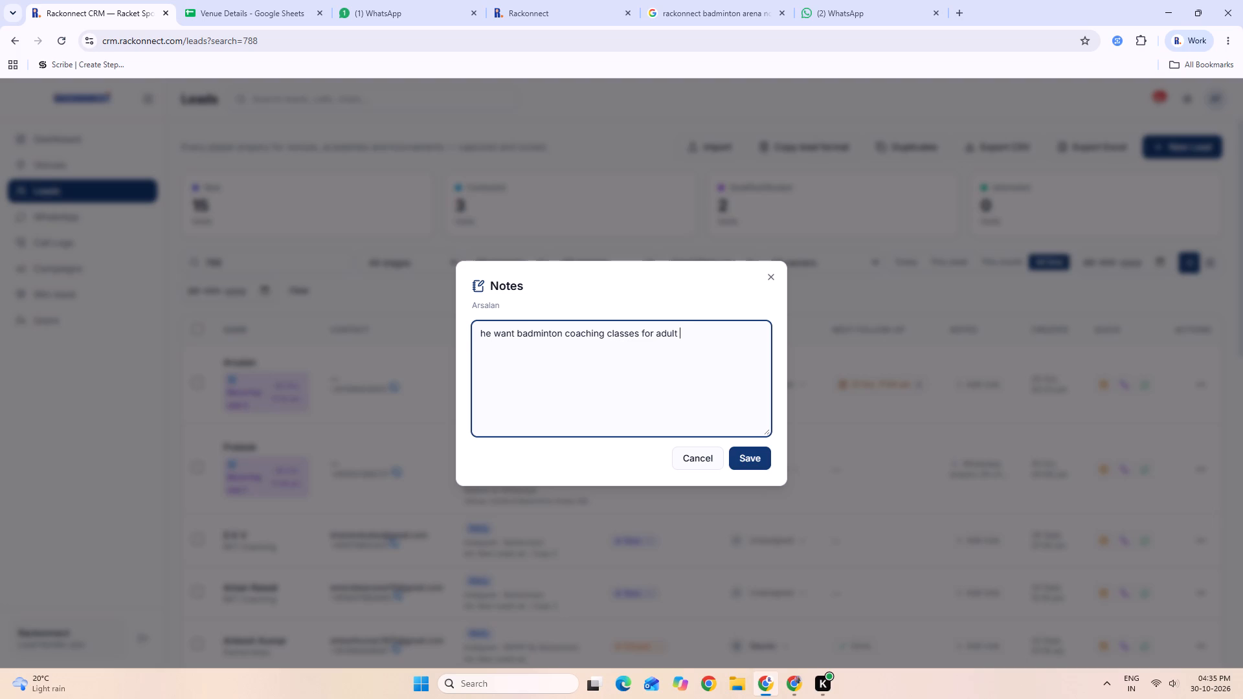
type("today he'll come for trial")
key("space")
key("i")
type("n noida indor")
key("space")
key("BackSpace")
key("BackSpace")
type("or staadium")
key("space")
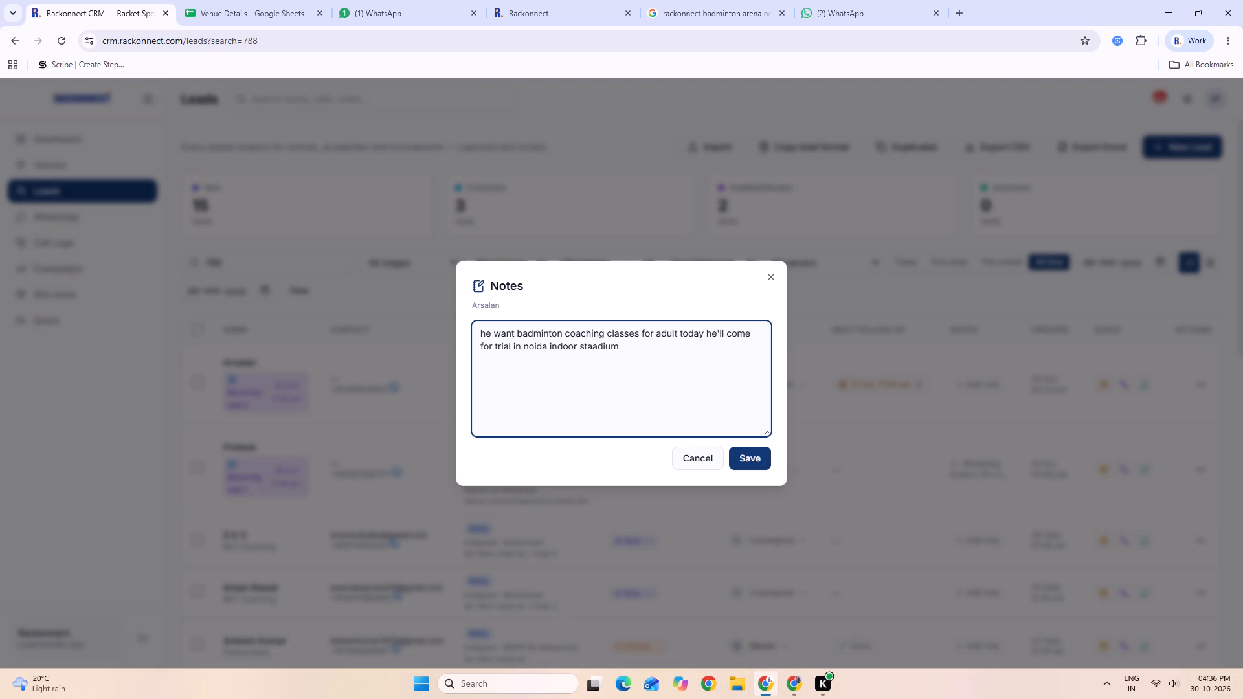
left_click(595, 347)
key("BackSpace")
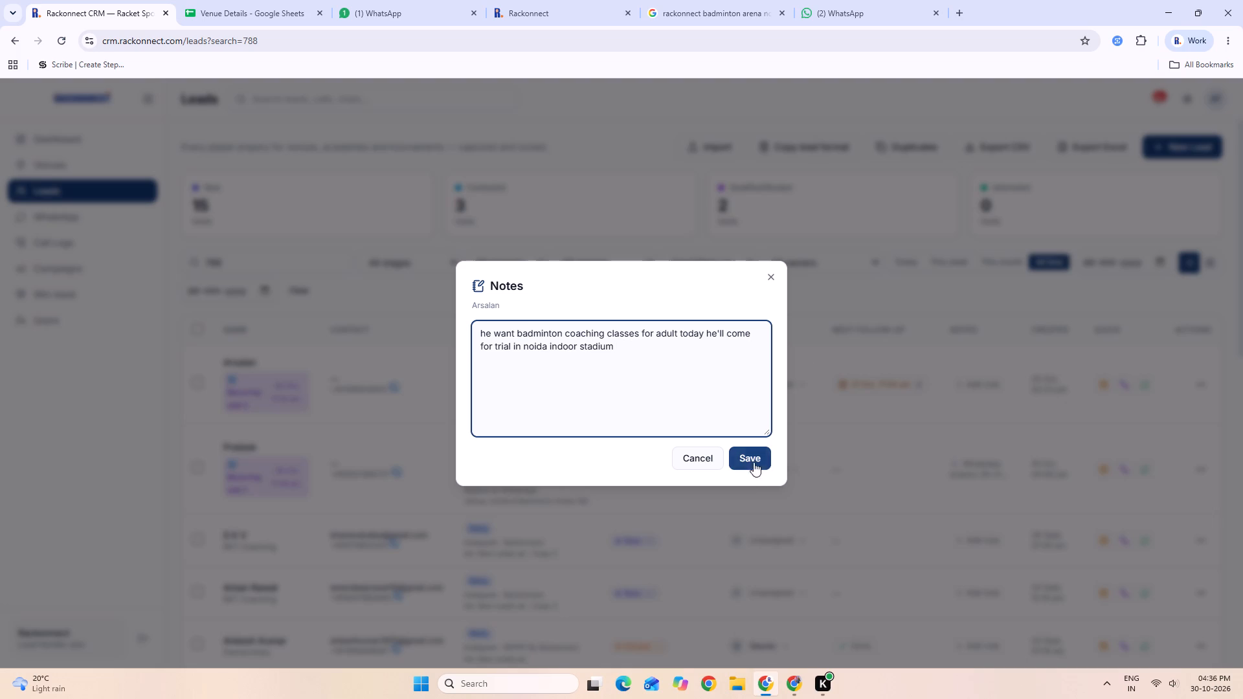
left_click(754, 456)
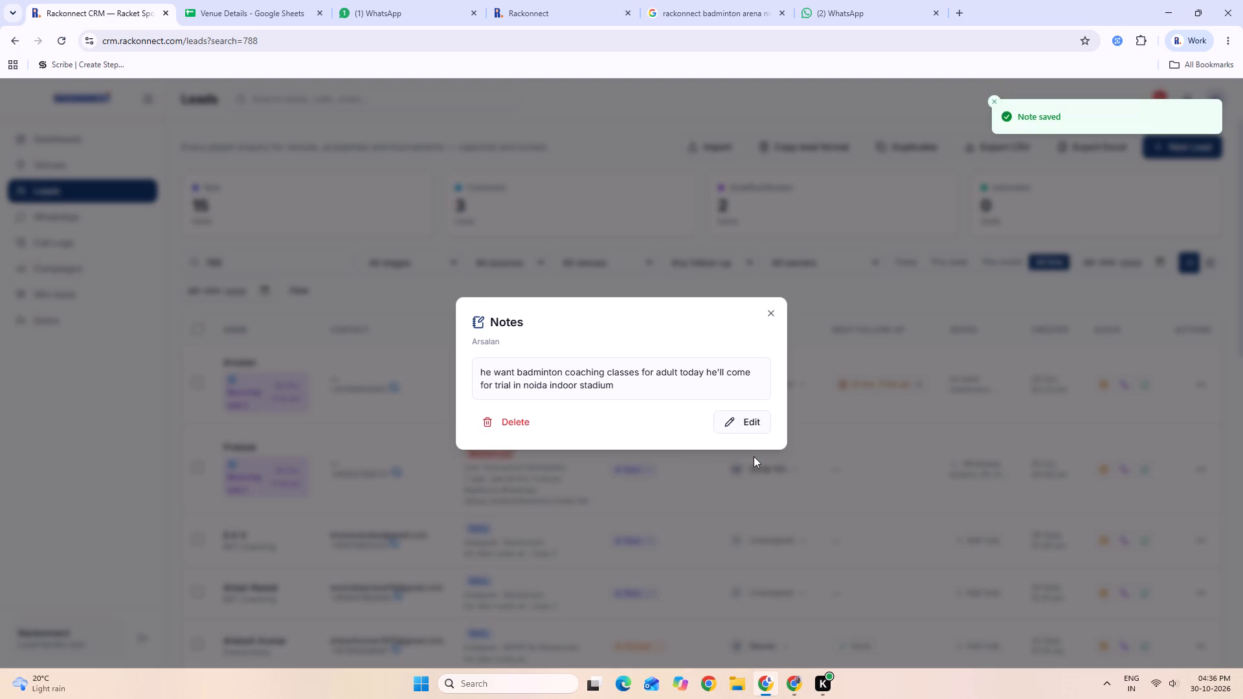
Edit Arsalan's saved note to add "at 7pm" after "noida indoor stadium", and save it.
double_click(632, 388)
left_click(752, 428)
left_click(627, 346)
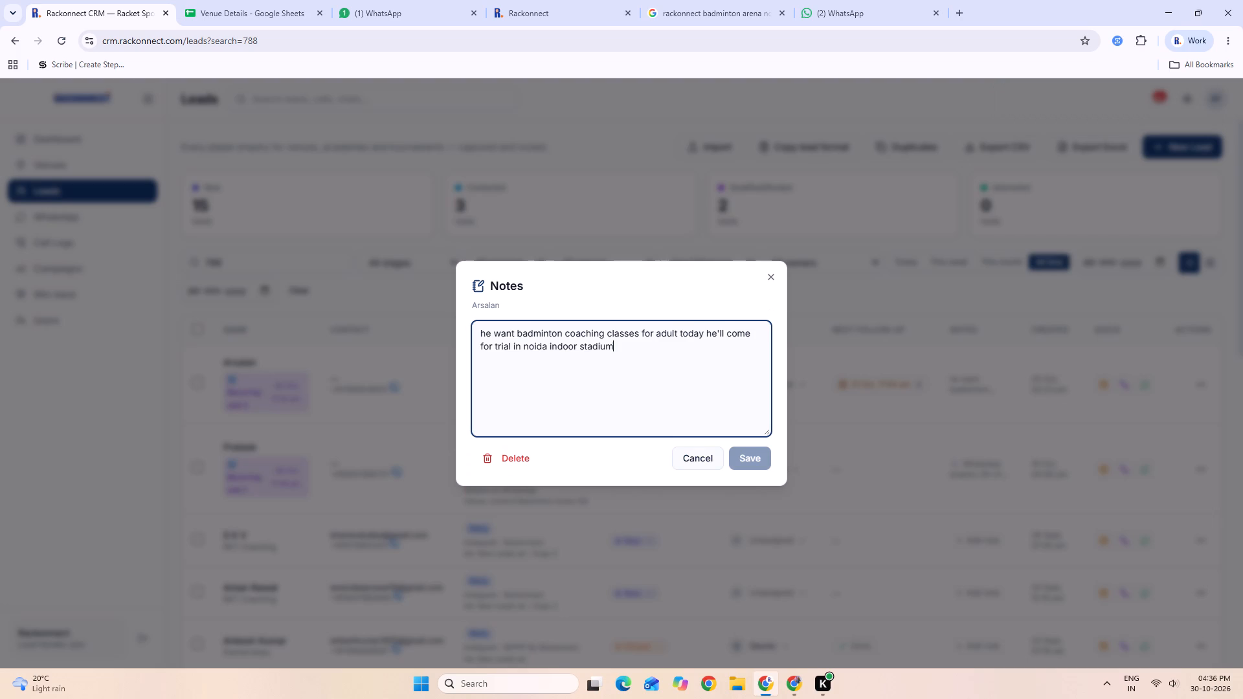
key("space")
key("space")
type("afet")
key("BackSpace")
key("BackSpace")
key("BackSpace")
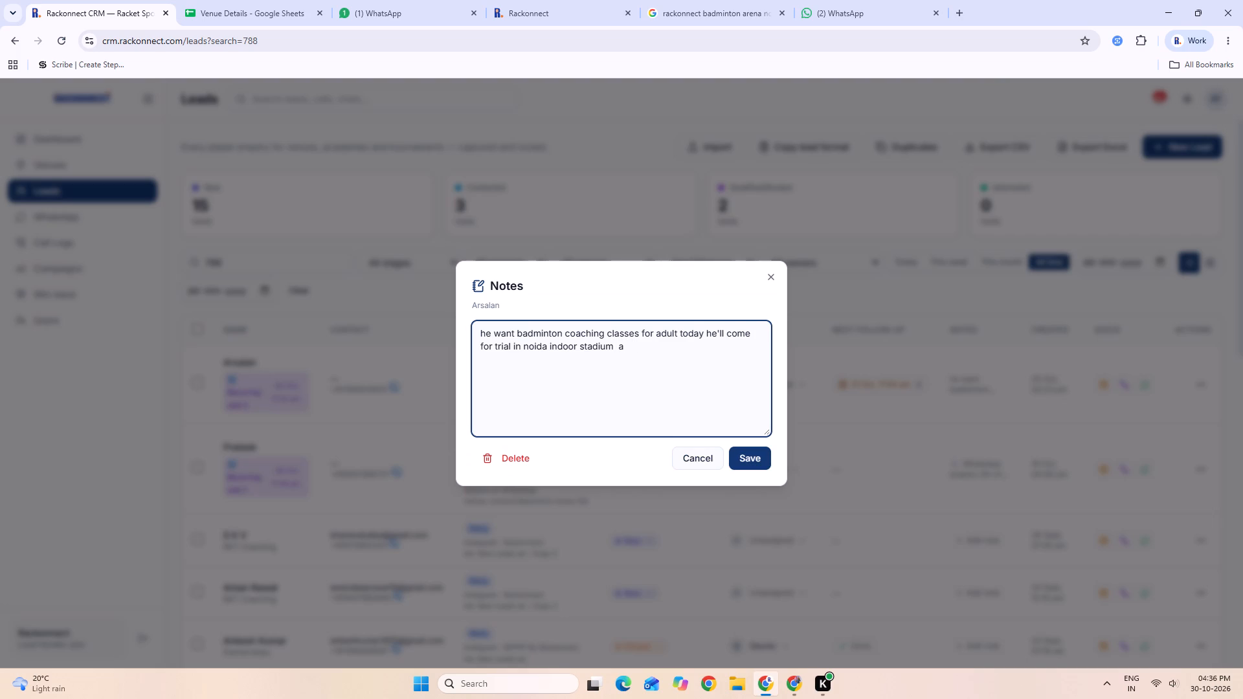
key("BackSpace")
key("BackSpace")
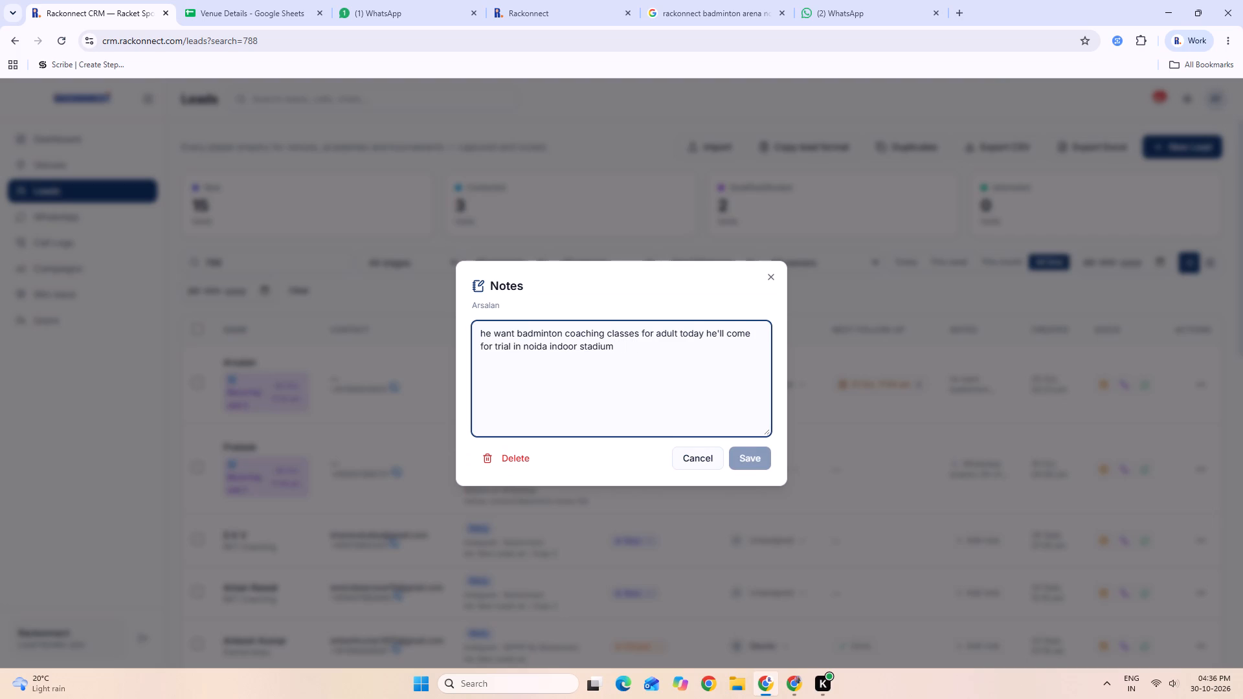
type("at 7")
type("pm")
key("space")
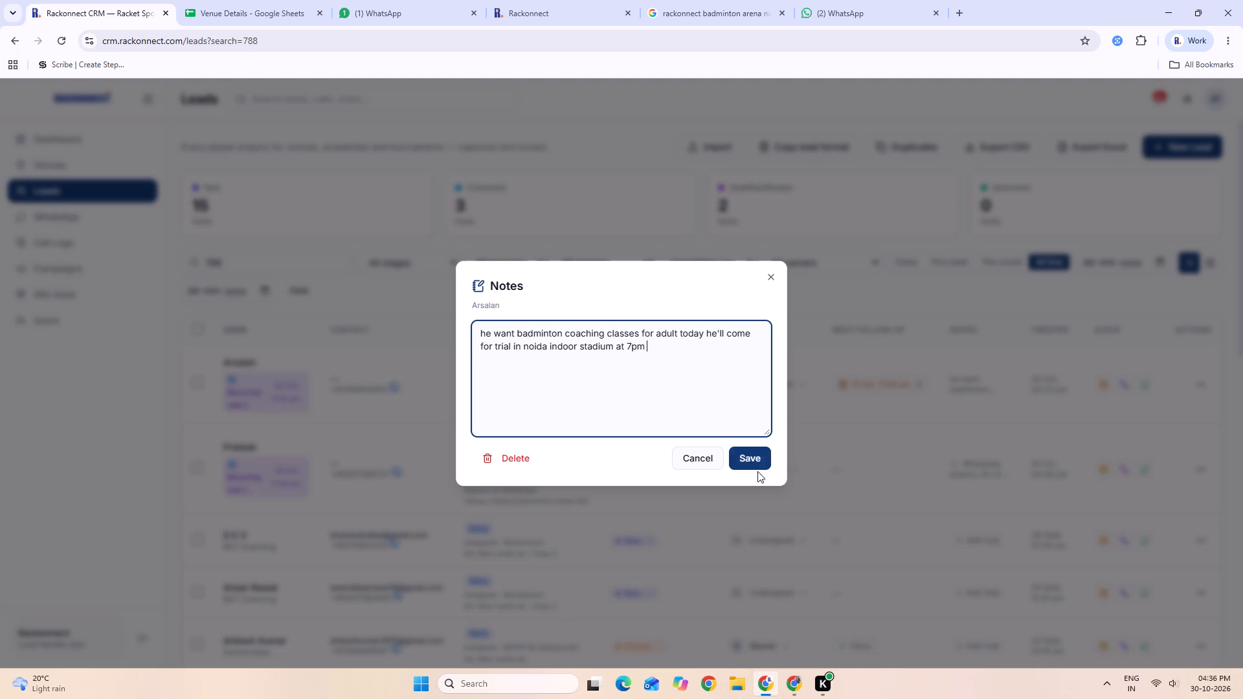
left_click(753, 453)
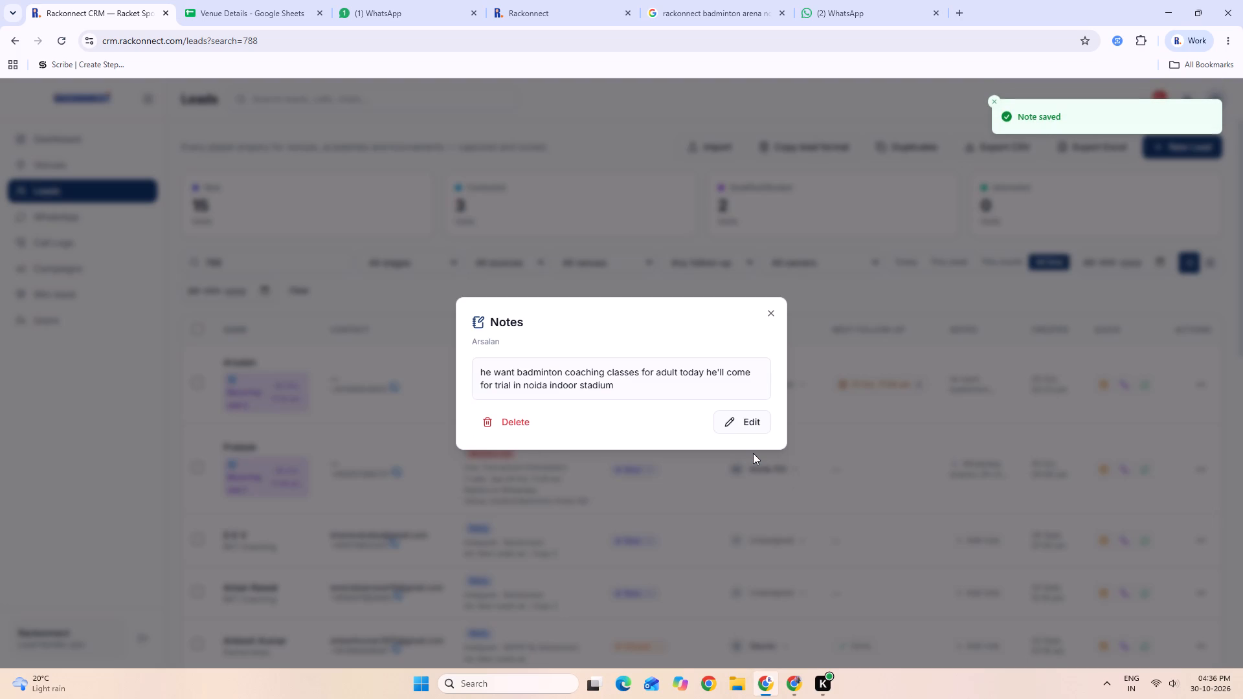
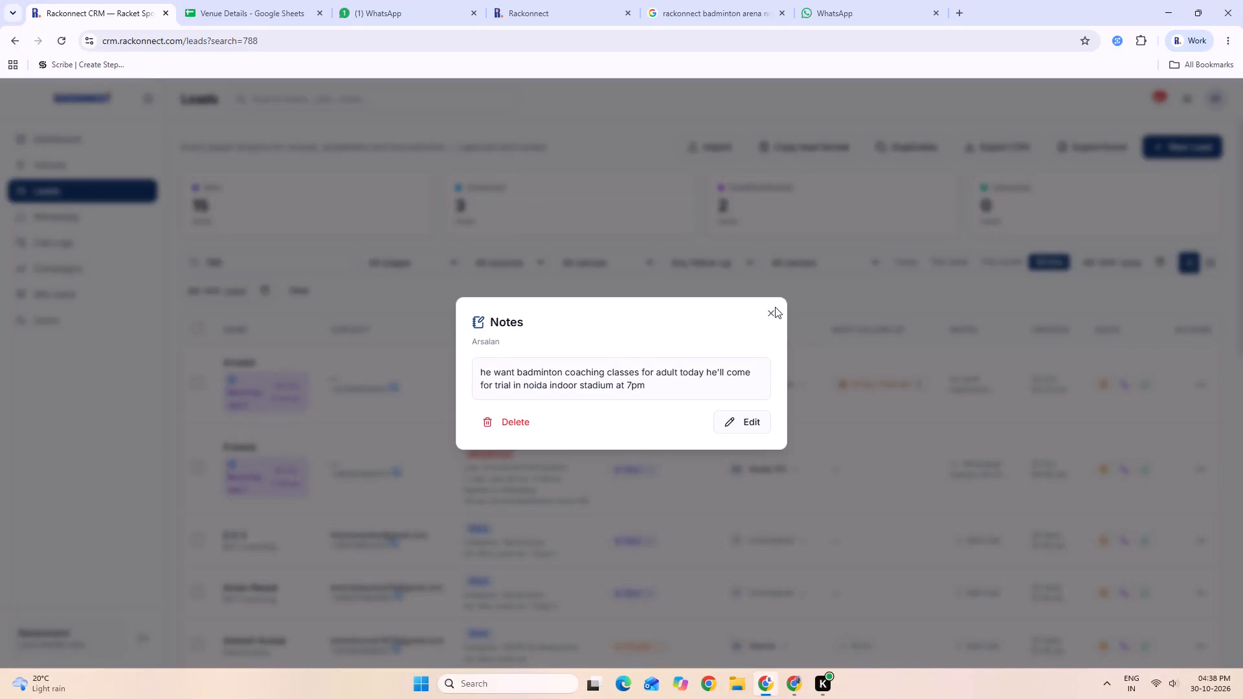
Mark Arsalan's upcoming WhatsApp support follow-up of 31 Oct, 11:04 am as done and recheck his follow-up list.
left_click(819, 324)
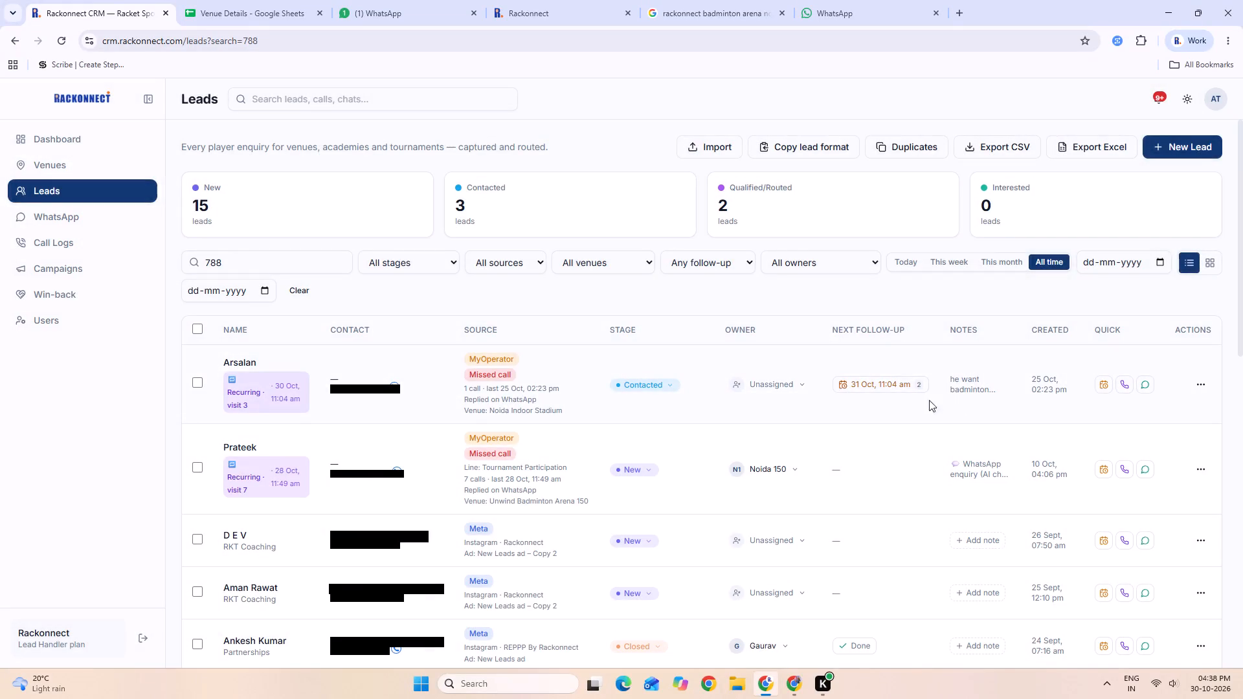
left_click(903, 386)
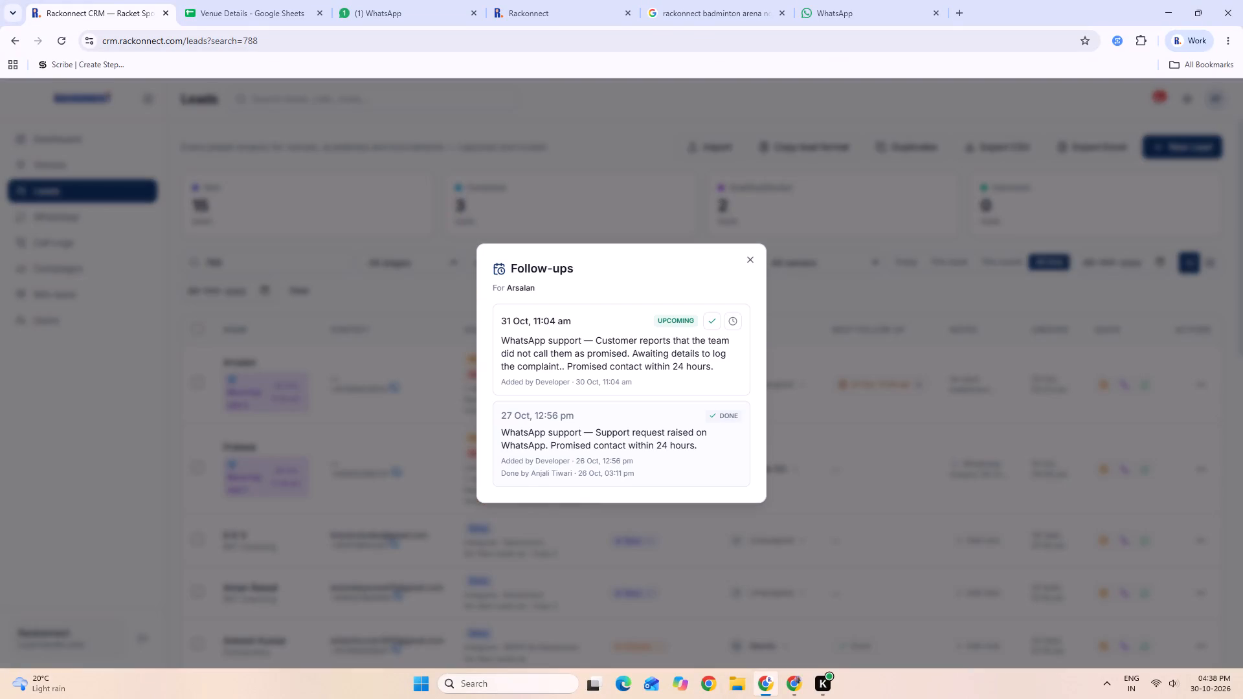
left_click(706, 320)
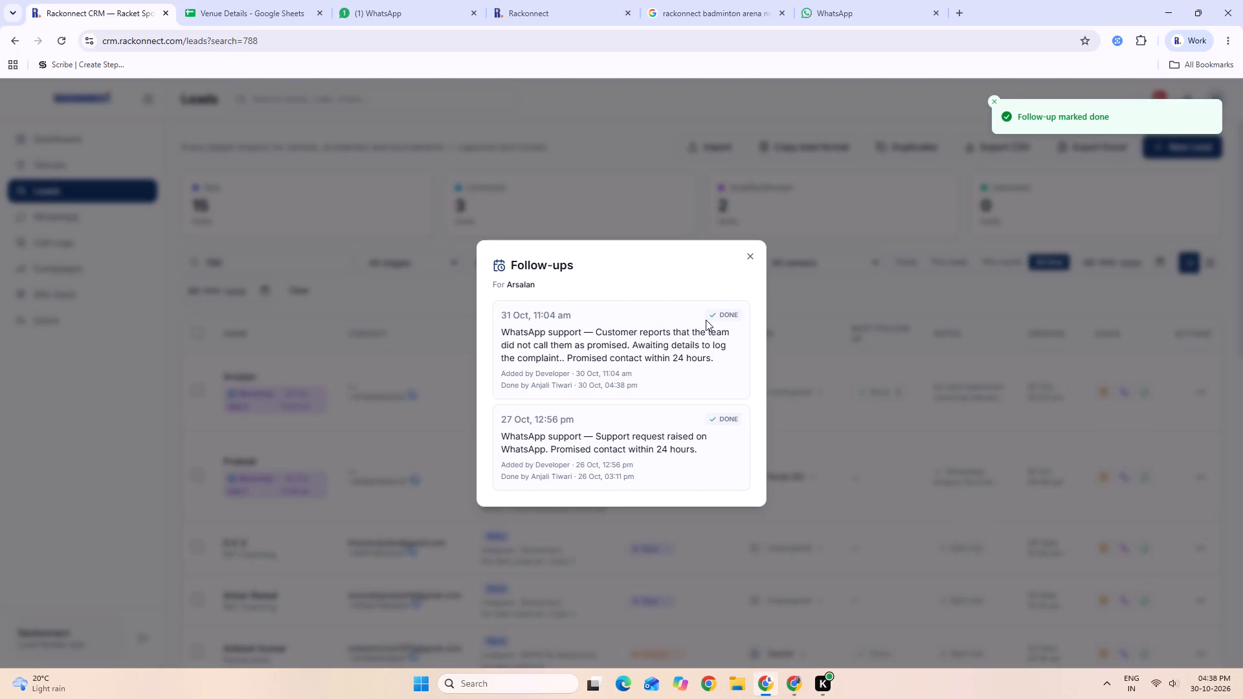
left_click(750, 260)
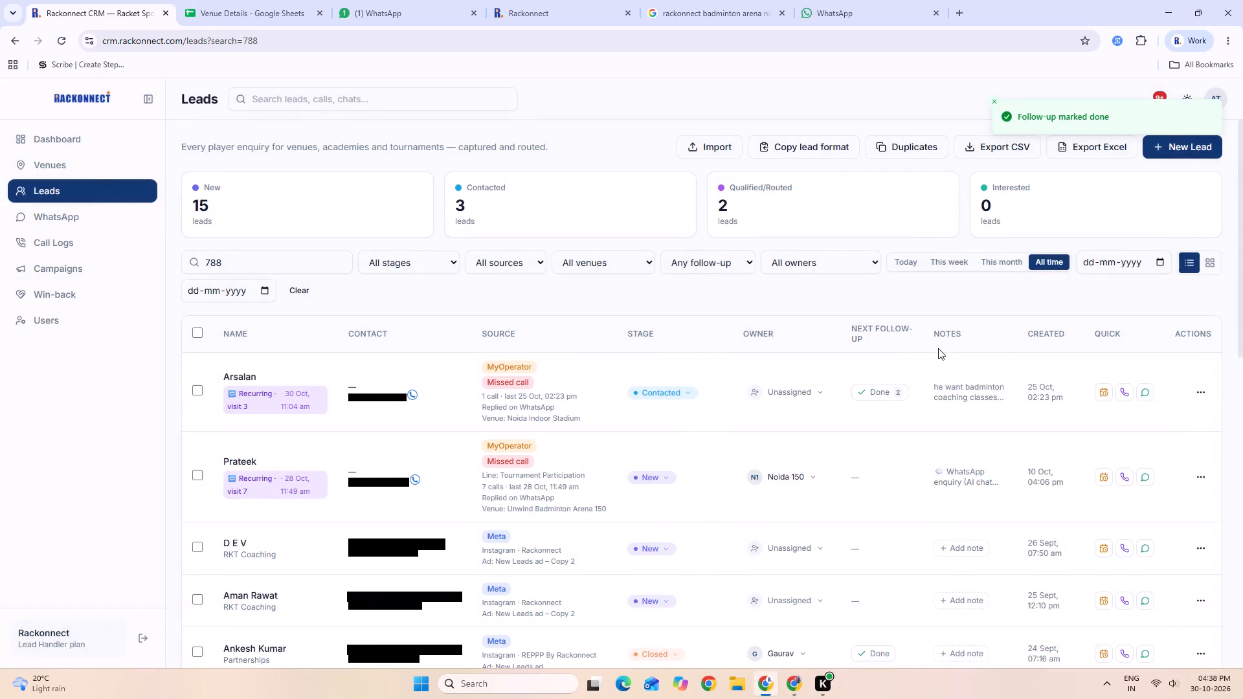
left_click(880, 389)
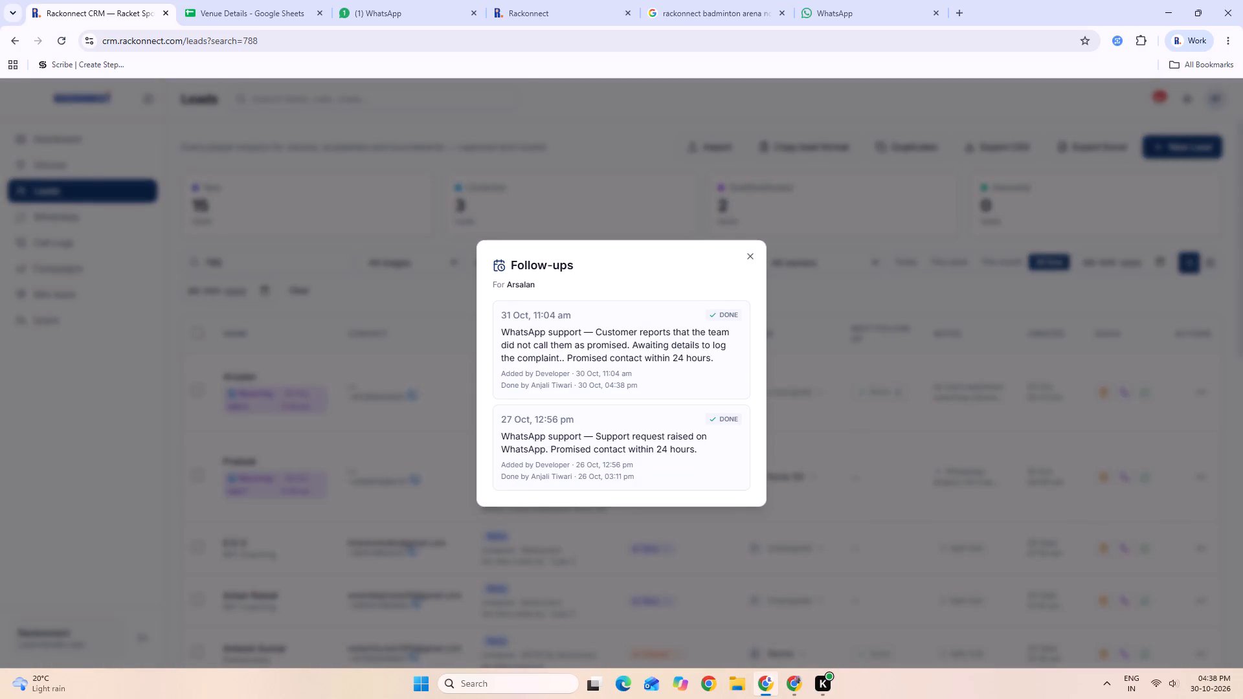
left_click(750, 258)
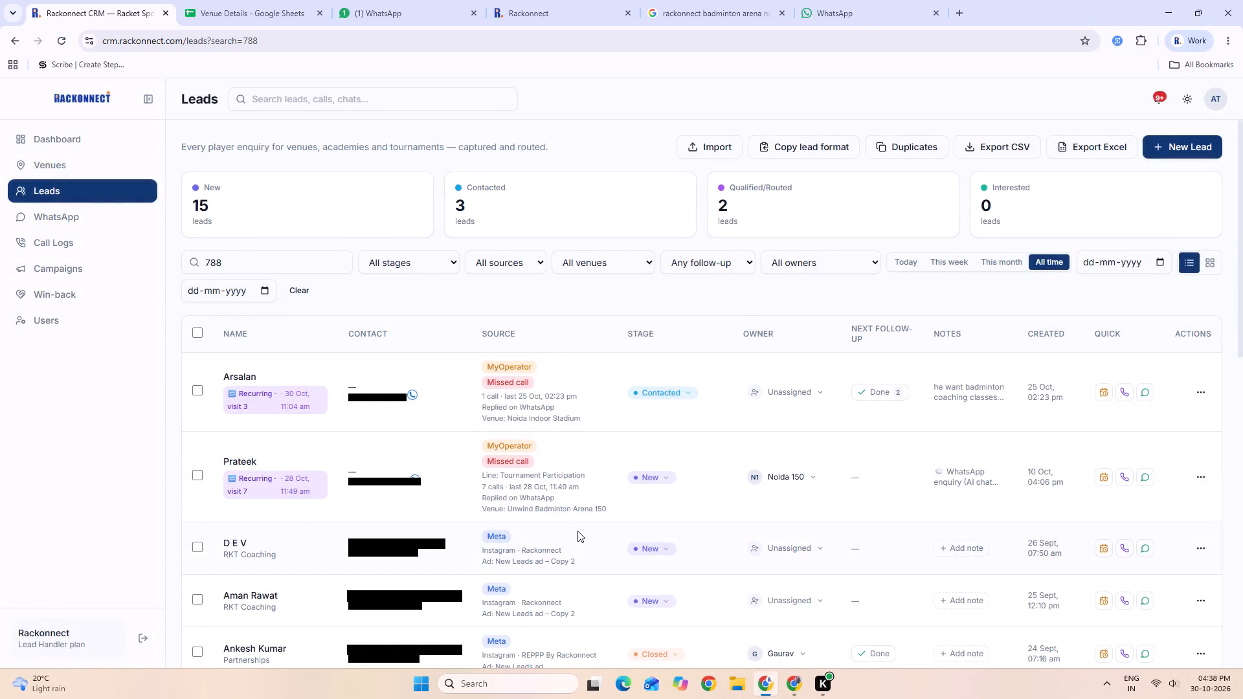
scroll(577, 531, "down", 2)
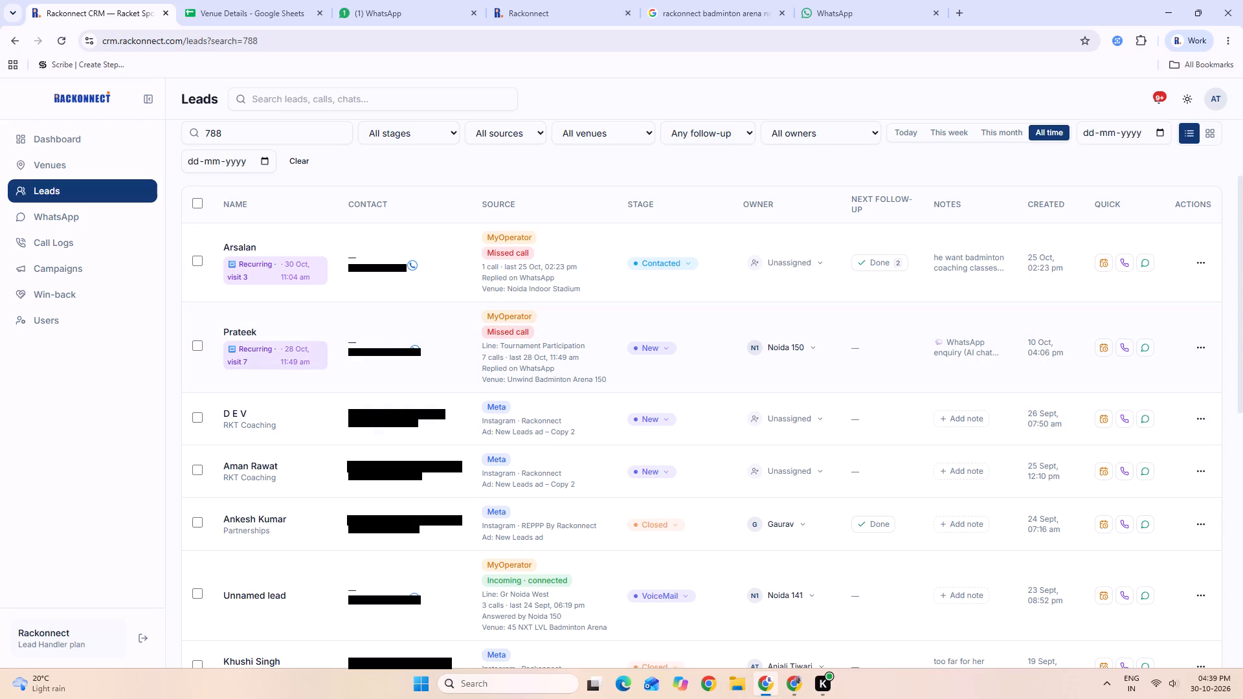
Update the stage of the D E V lead from the RKT Coaching campaign.
scroll(681, 430, "down", 2)
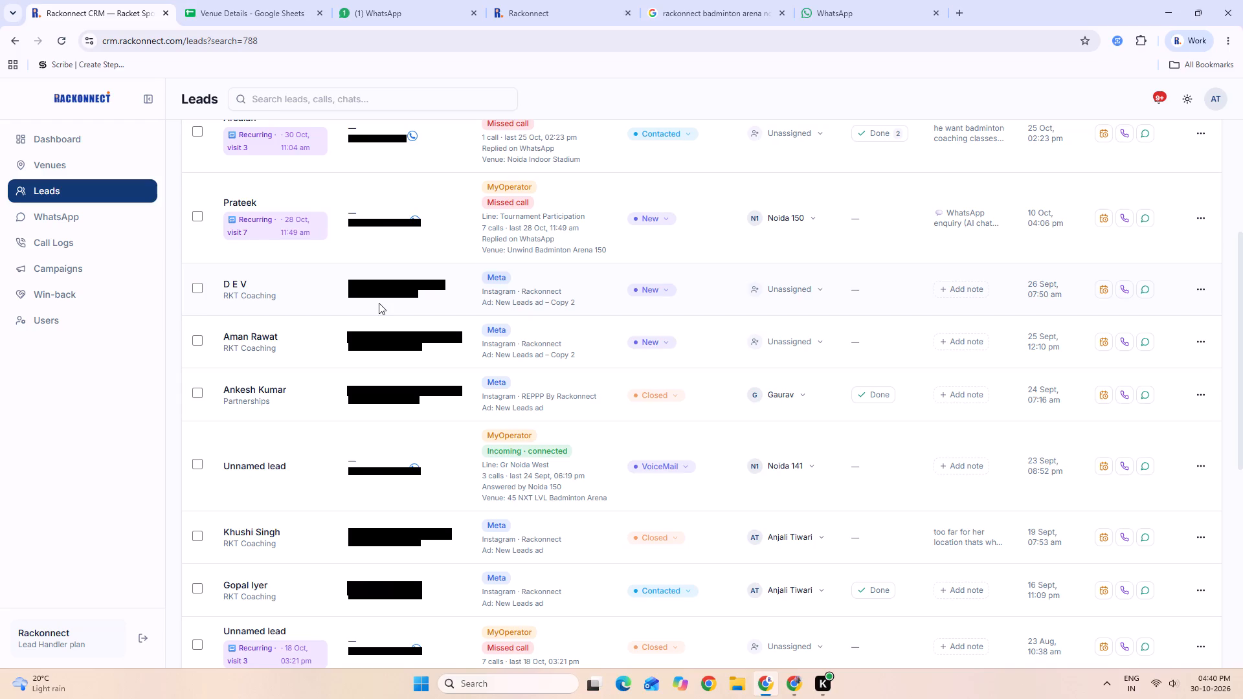
left_click(660, 290)
left_click(657, 331)
scroll(667, 344, "down", 1)
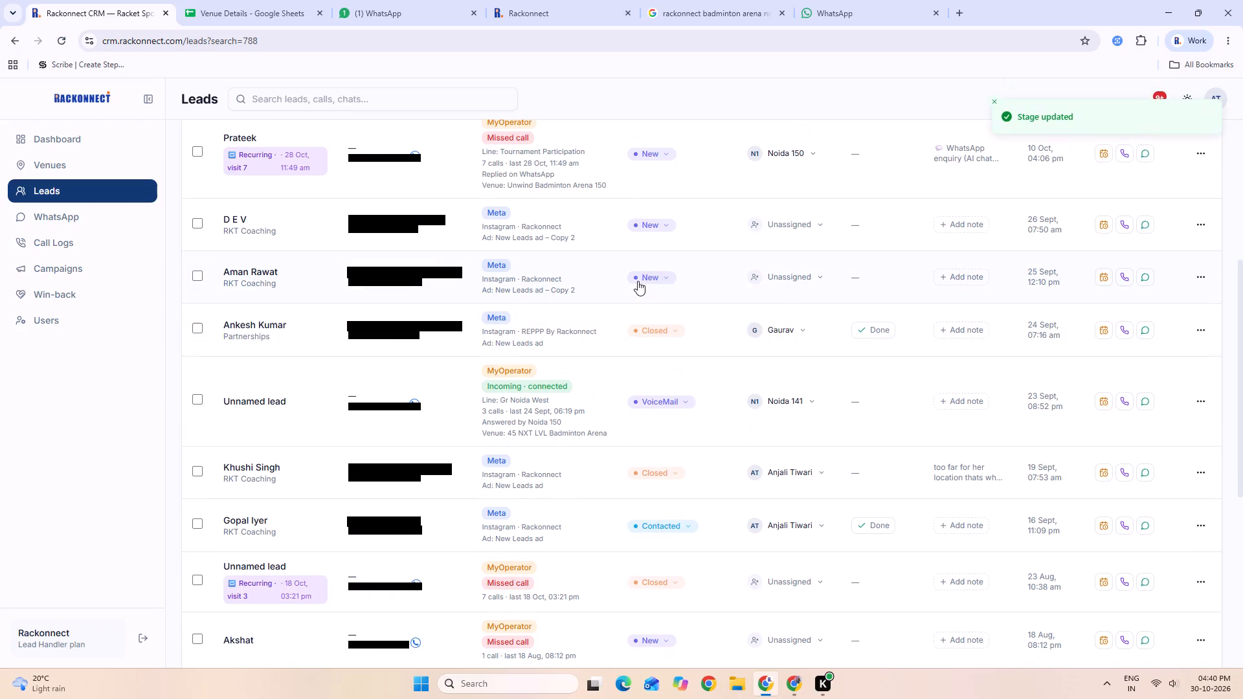
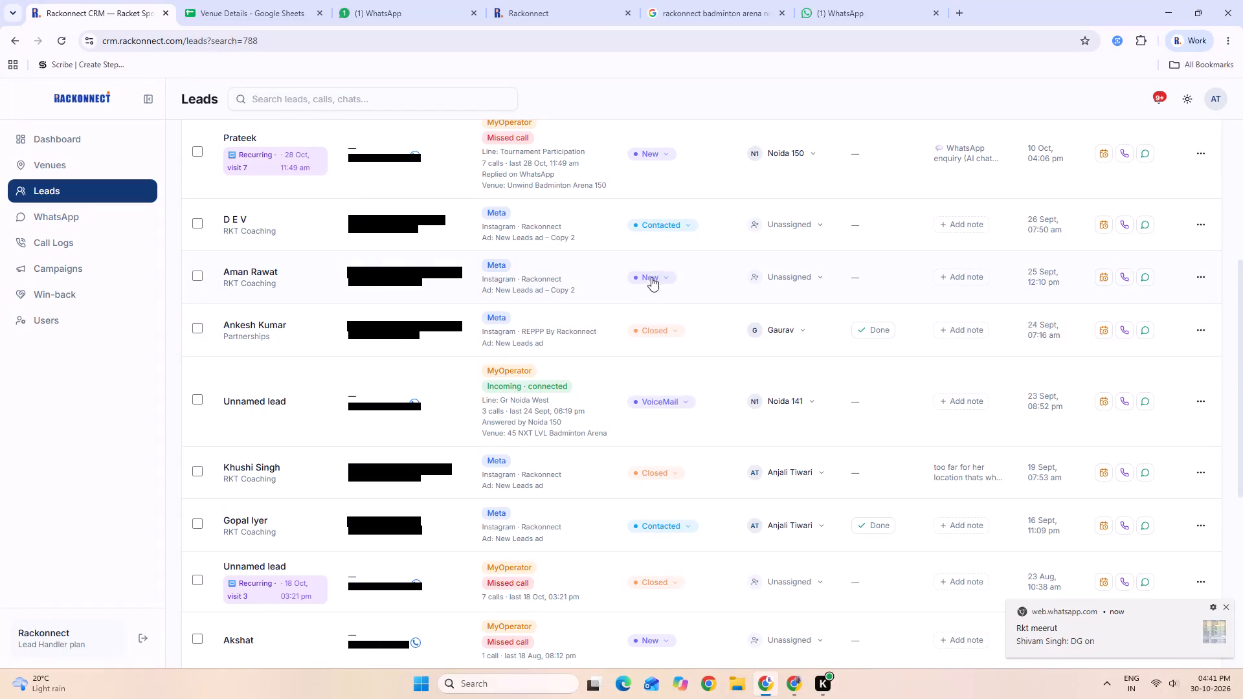
Set the stage of the RKT Coaching lead dated 25 Sept to Contacted.
left_click(651, 276)
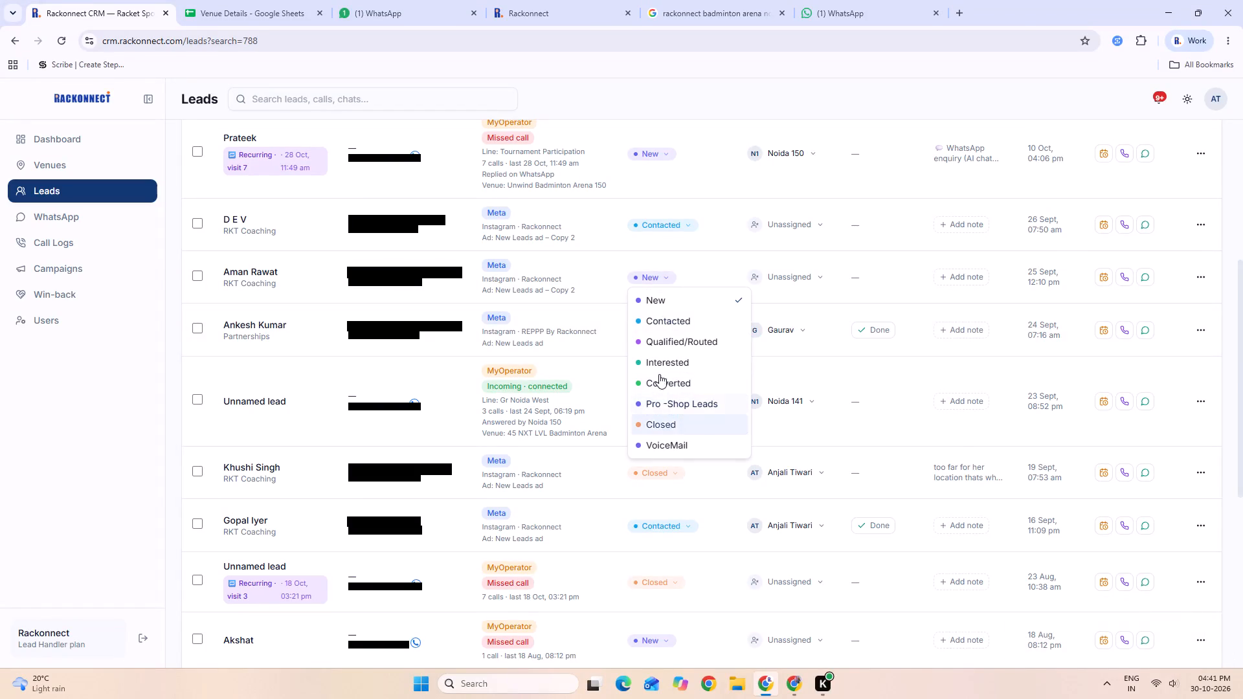
left_click(680, 317)
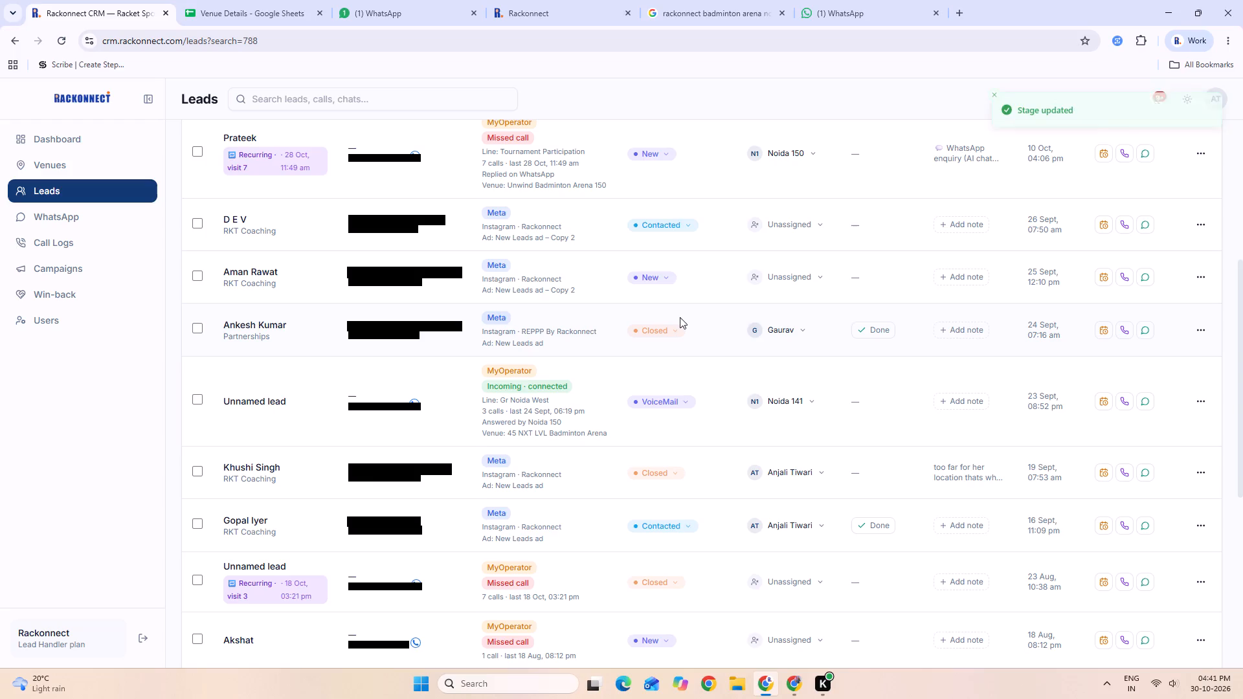
Check the follow-ups of the RKT Coaching lead dated 16 Sept.
scroll(680, 317, "down", 3)
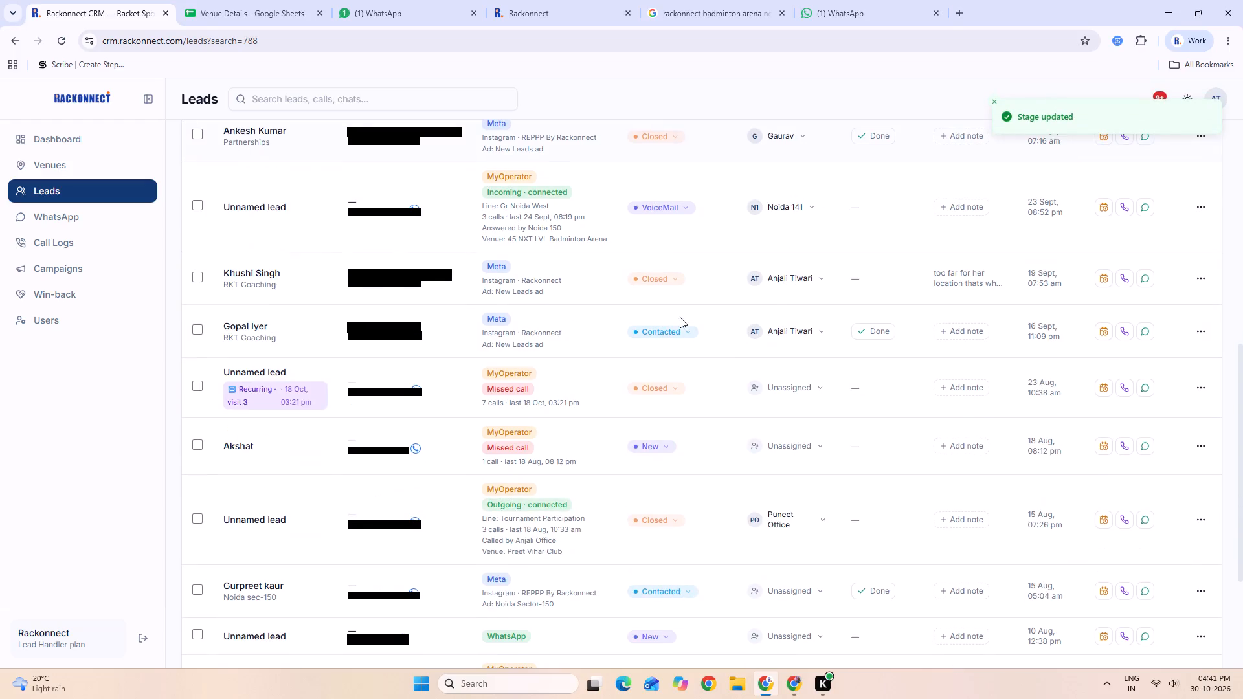
scroll(680, 317, "down", 2)
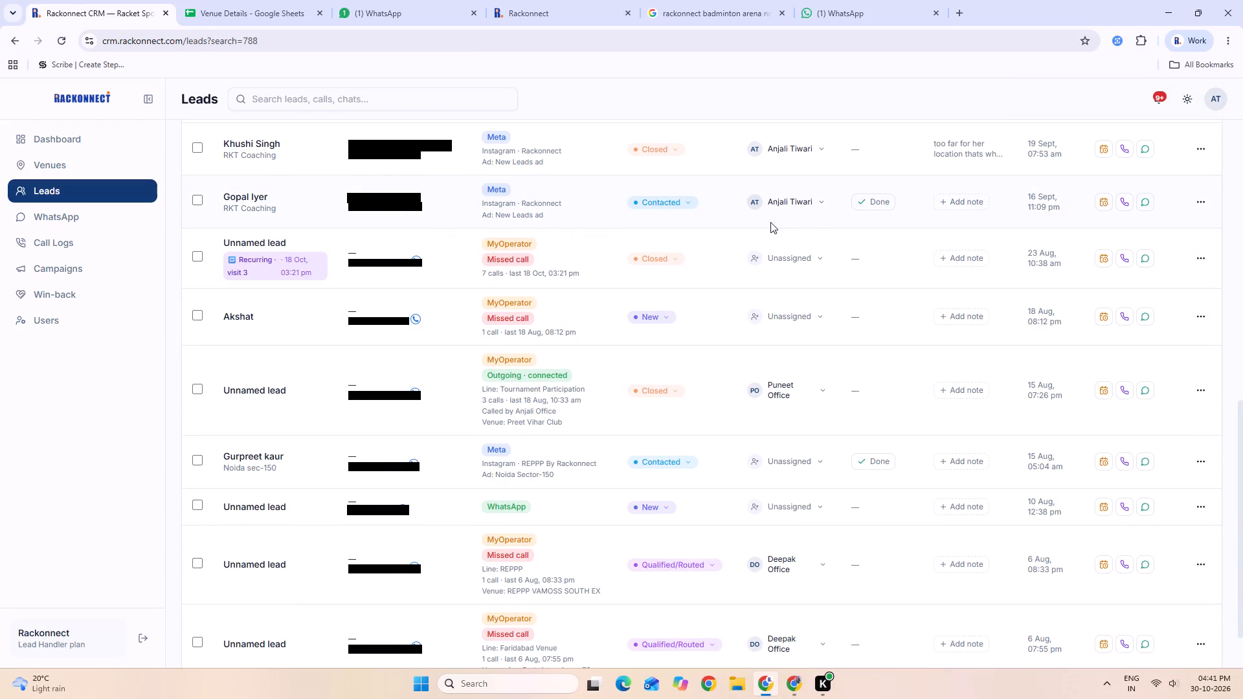
left_click(886, 204)
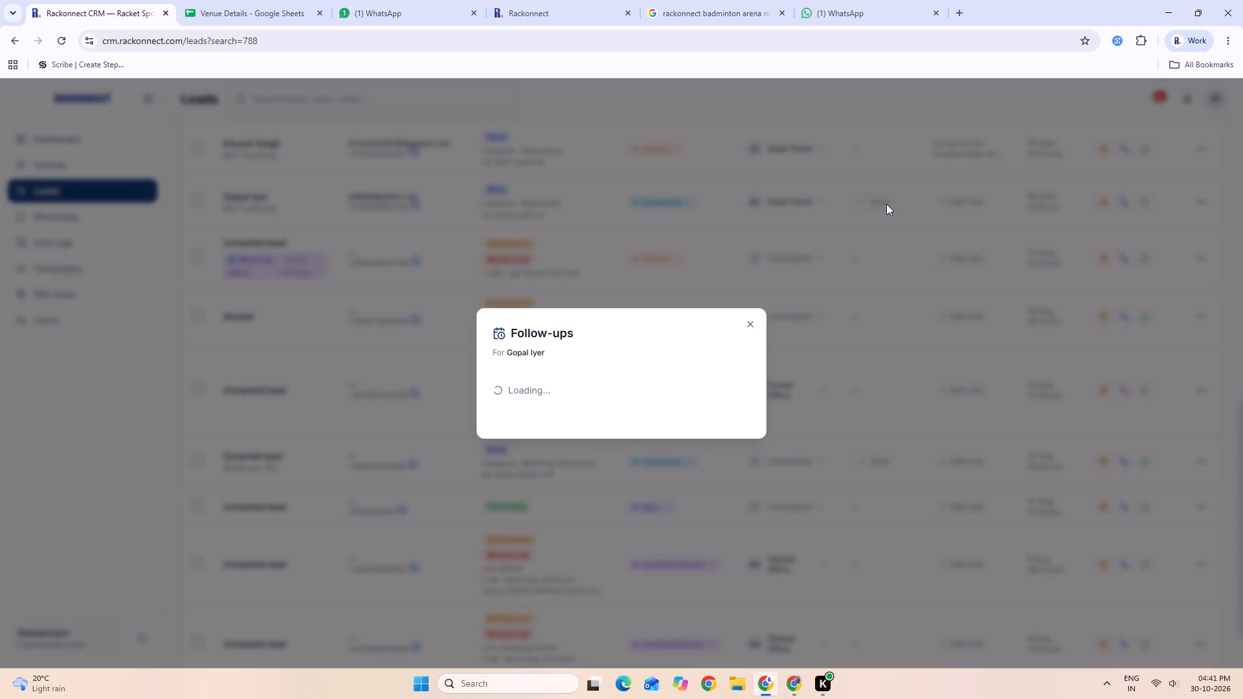
left_click(751, 309)
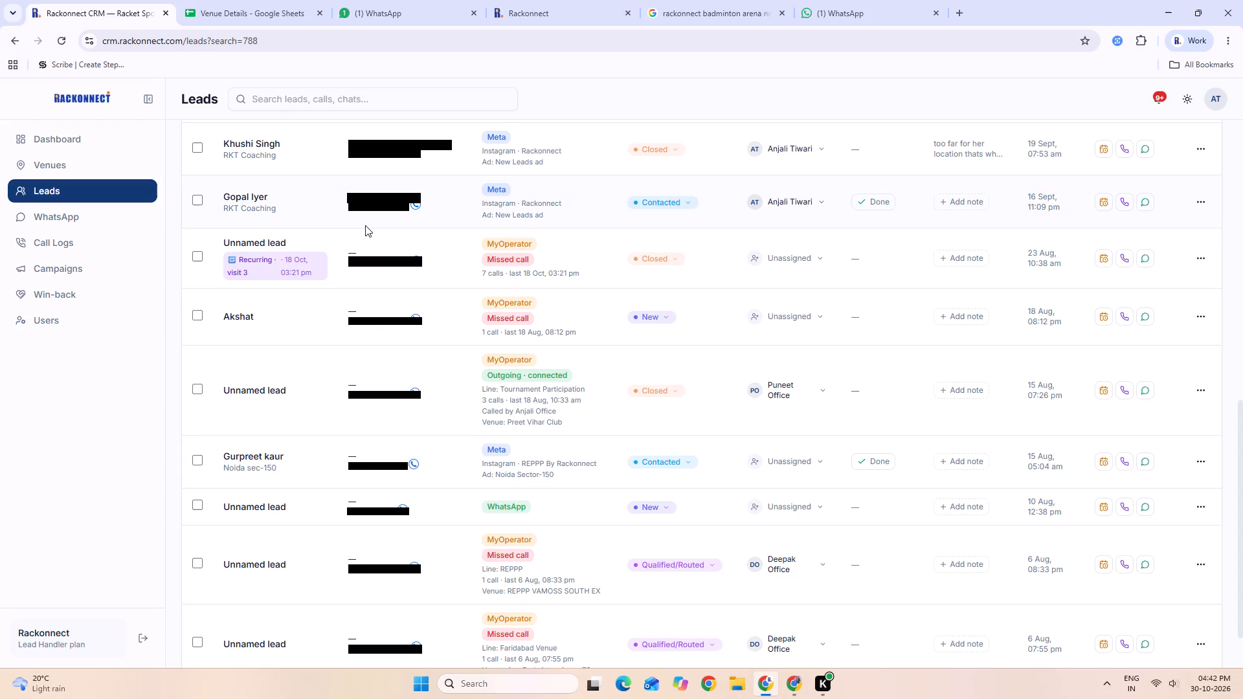
Set the stage of the RKT Coaching lead dated 16 Sept to Closed.
left_click(662, 203)
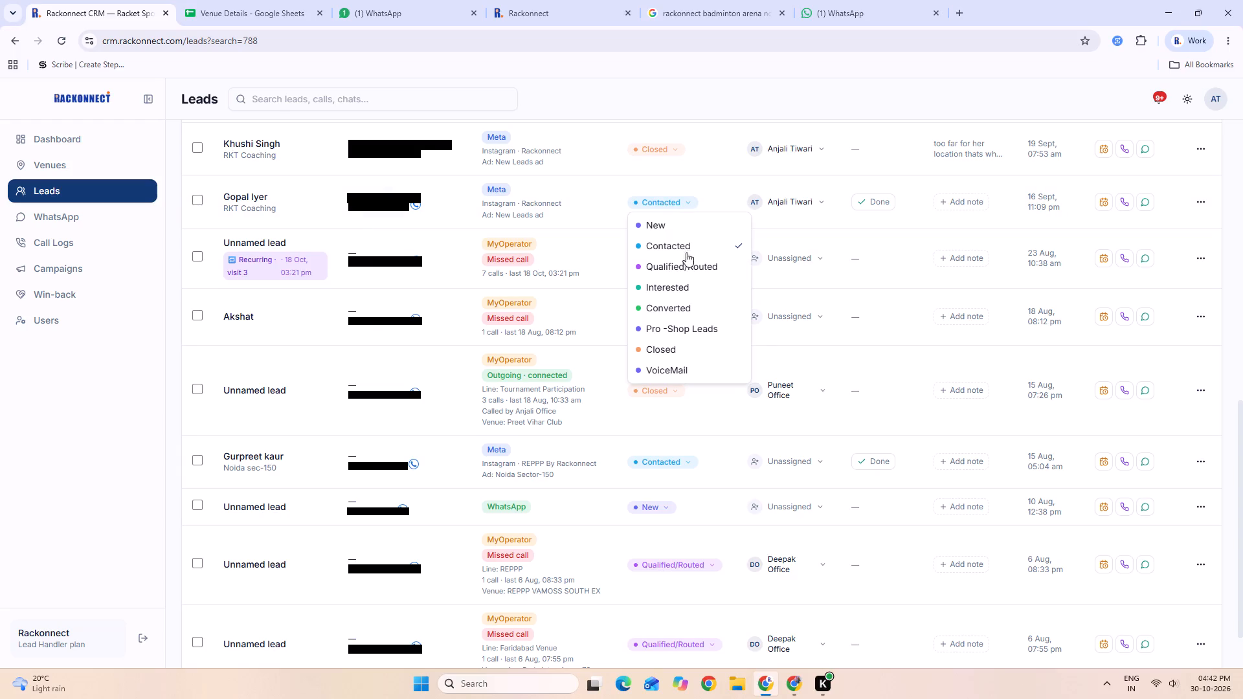
left_click(673, 351)
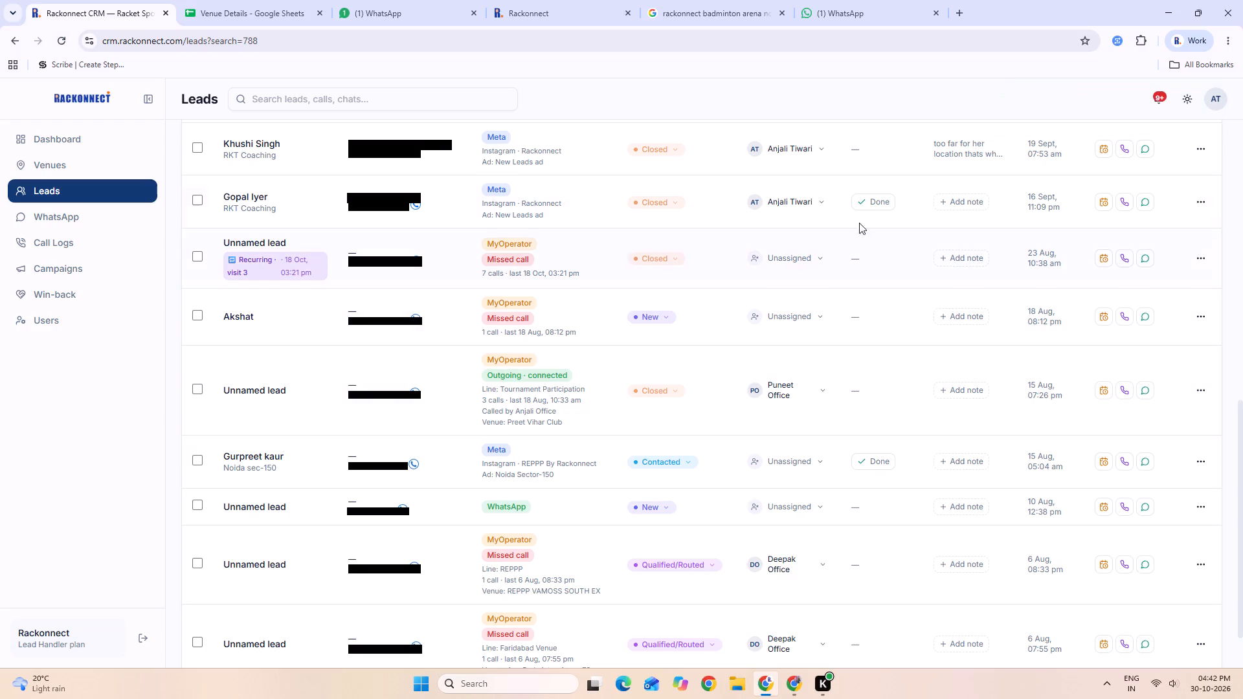
Save the note "he did not answering my calls and messages" on the RKT Coaching lead dated 16 Sept.
left_click(956, 200)
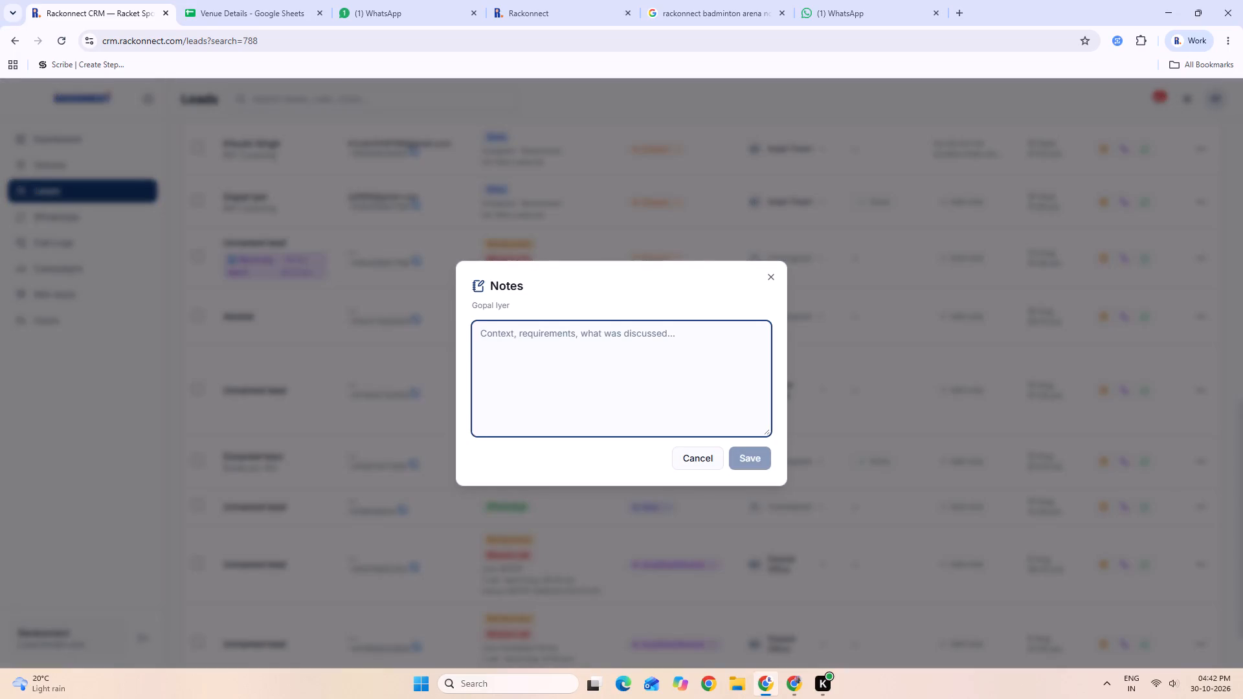
left_click(524, 331)
type("he didn")
key("BackSpace")
key("space")
type("not answering")
key("space")
type("my calls")
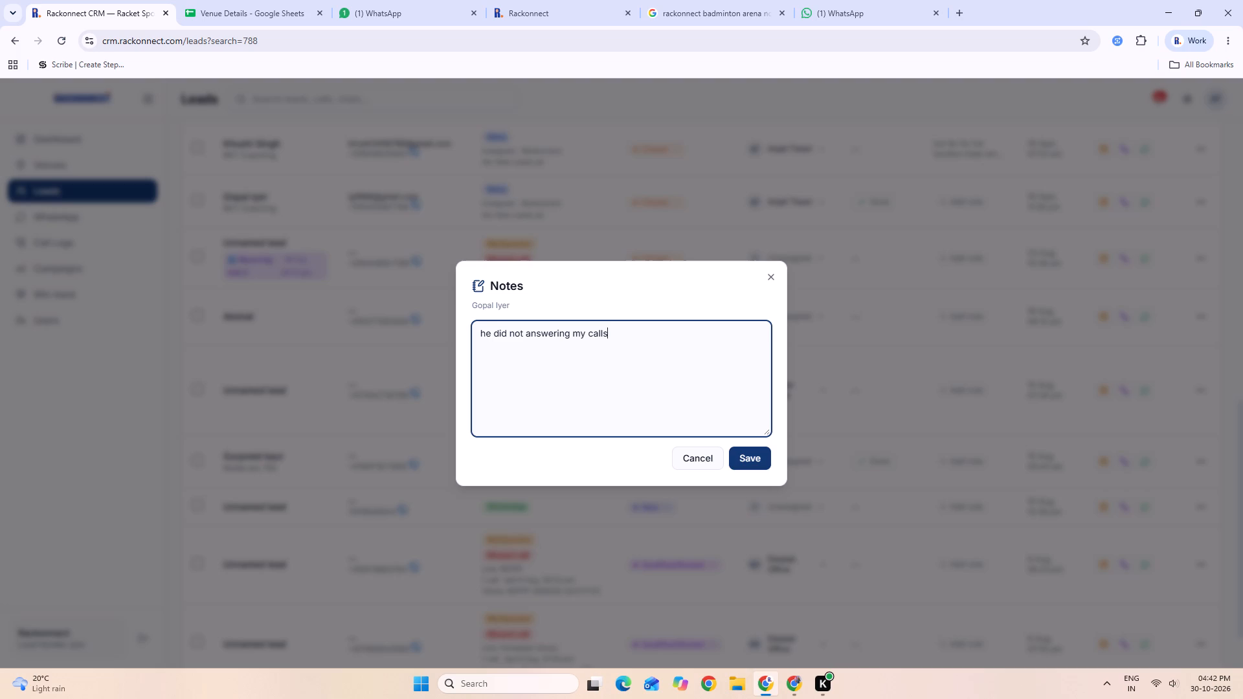
key("space")
type("and msg")
key("BackSpace")
key("BackSpace")
type("essah")
key("BackSpace")
type("ges")
key("space")
left_click(757, 456)
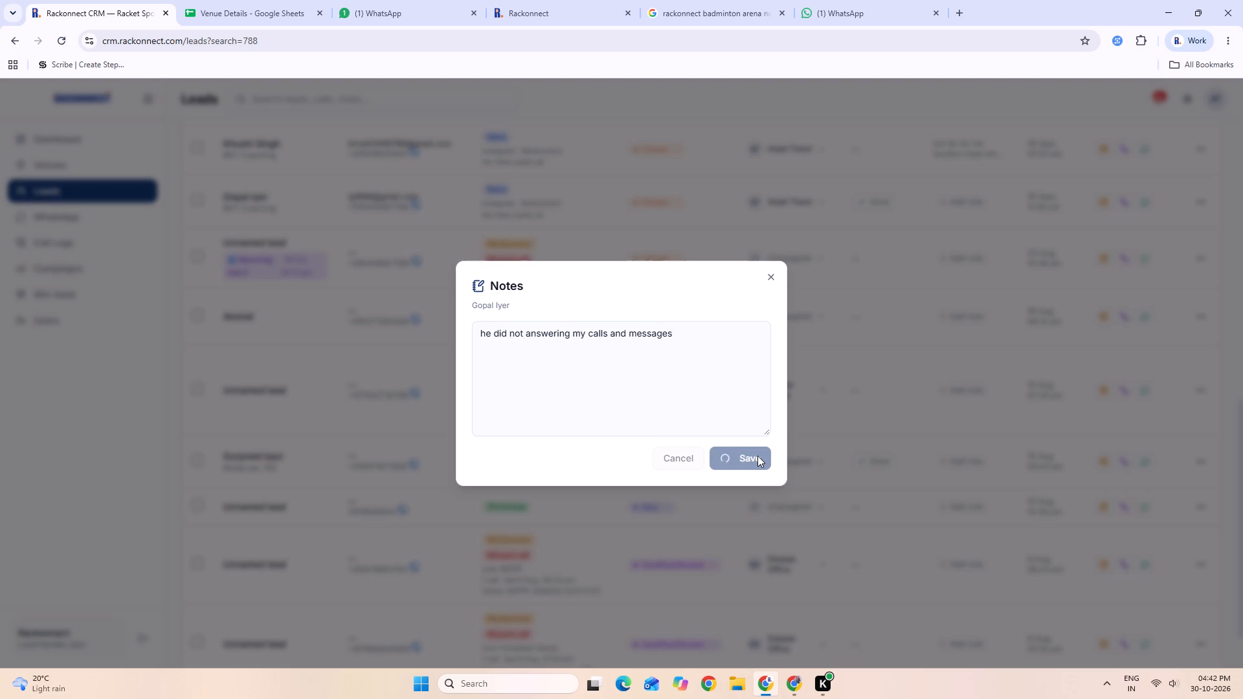
scroll(847, 408, "up", 1)
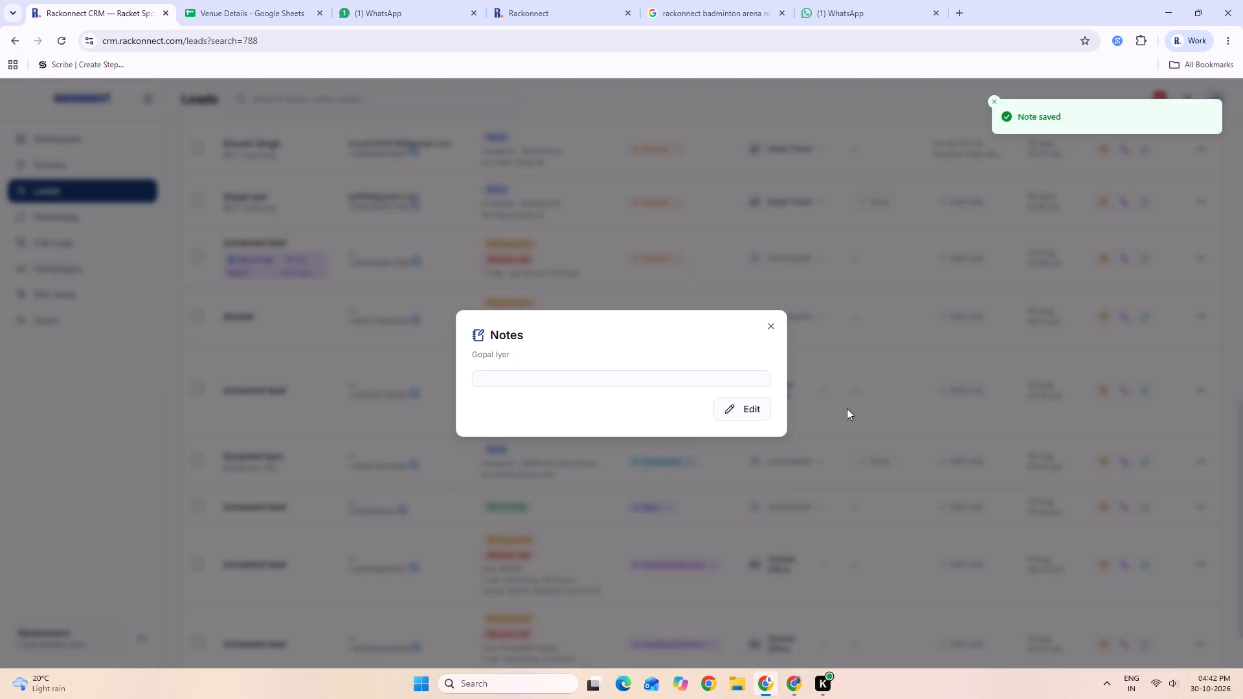
left_click(847, 408)
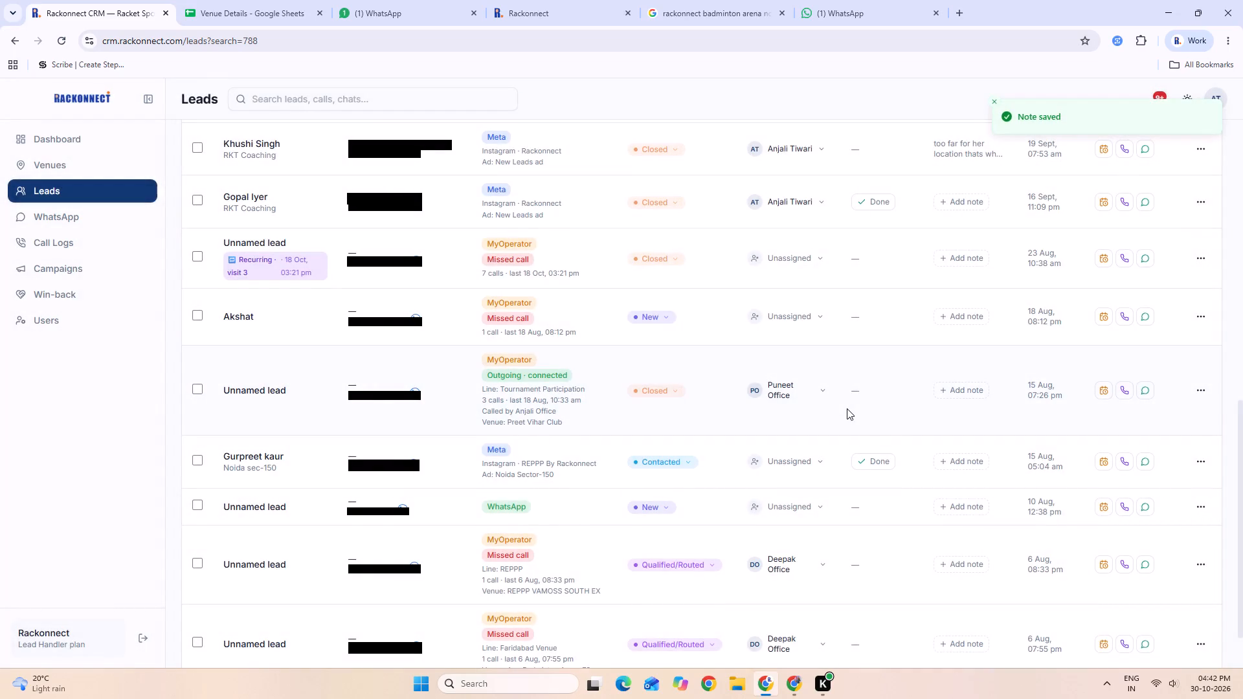
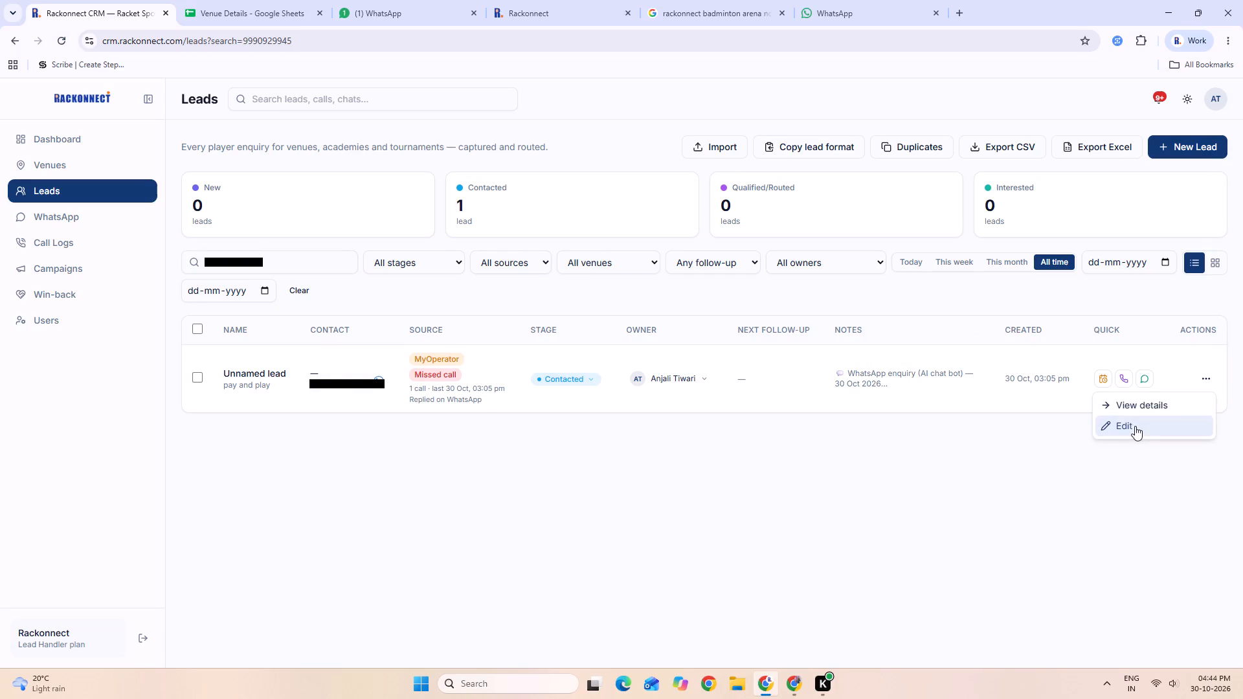
Change the campaign of the unnamed lead created 30 Oct, 03:05 pm to RKT Coaching.
left_click(708, 315)
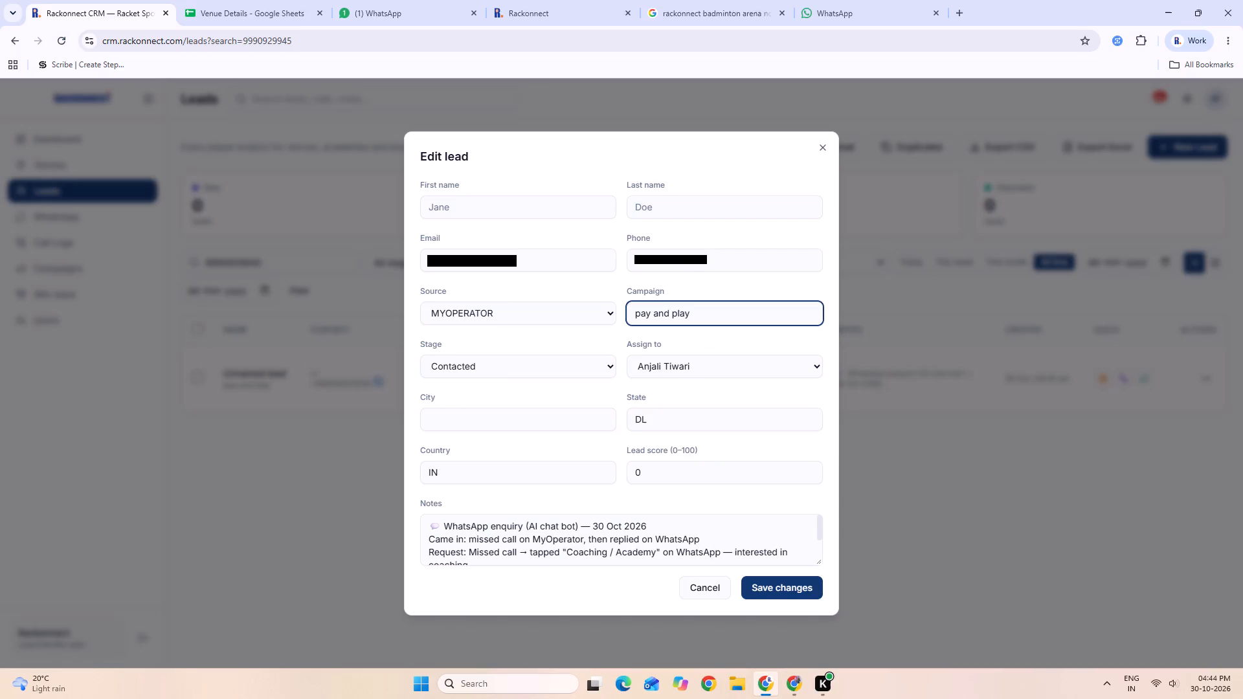
key("BackSpace")
key("BackSpace")
key("BackSpace")
key("BackSpace")
key("BackSpace")
key("BackSpace")
key("BackSpace")
key("BackSpace")
key("BackSpace")
key("BackSpace")
key("BackSpace")
key("BackSpace")
key("BackSpace")
key("BackSpace")
key("BackSpace")
key("BackSpace")
key("BackSpace")
key("BackSpace")
key("BackSpace")
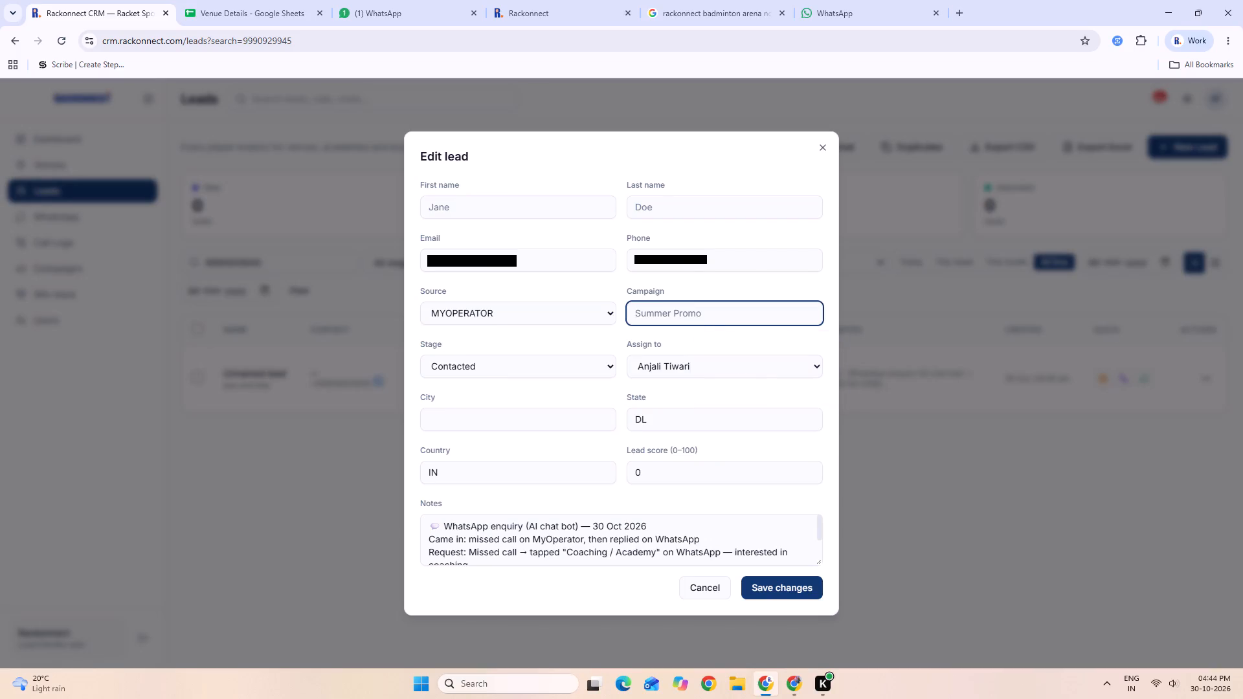
left_click(708, 315)
left_click(721, 348)
Enter Nishu as the lead's first name and save the lead changes.
left_click(448, 205)
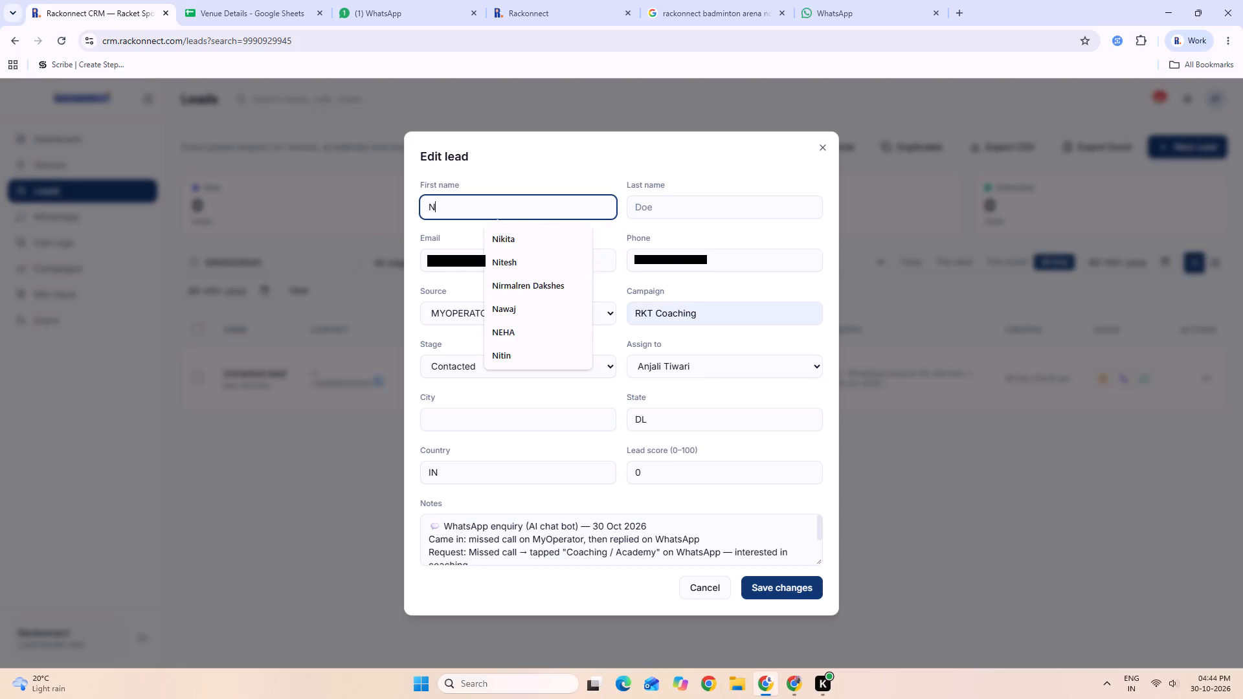
type("ishu")
key("space")
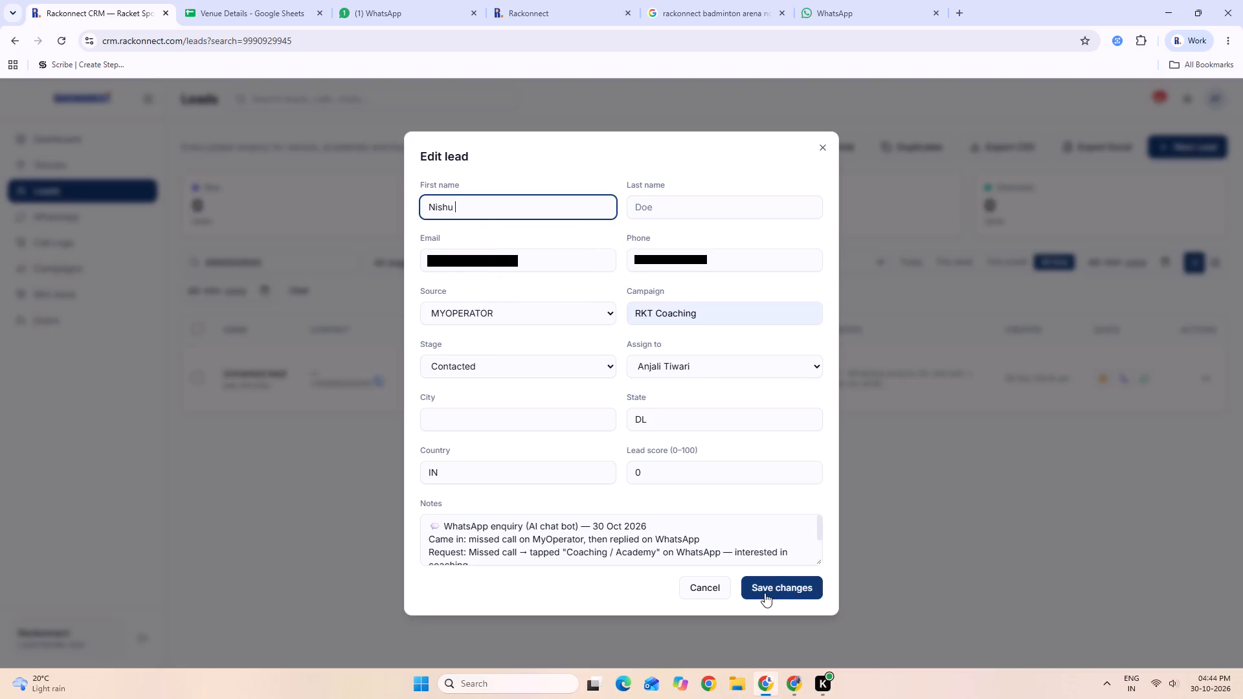
left_click(765, 593)
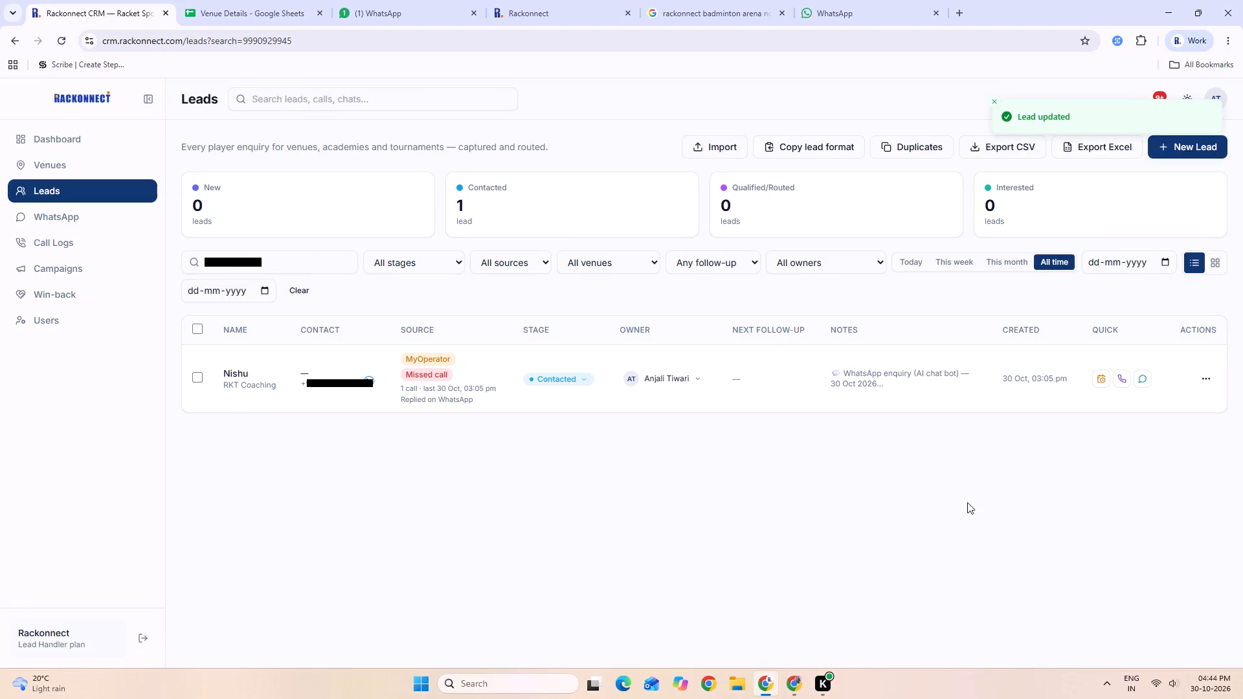
left_click(1205, 377)
left_click(1145, 423)
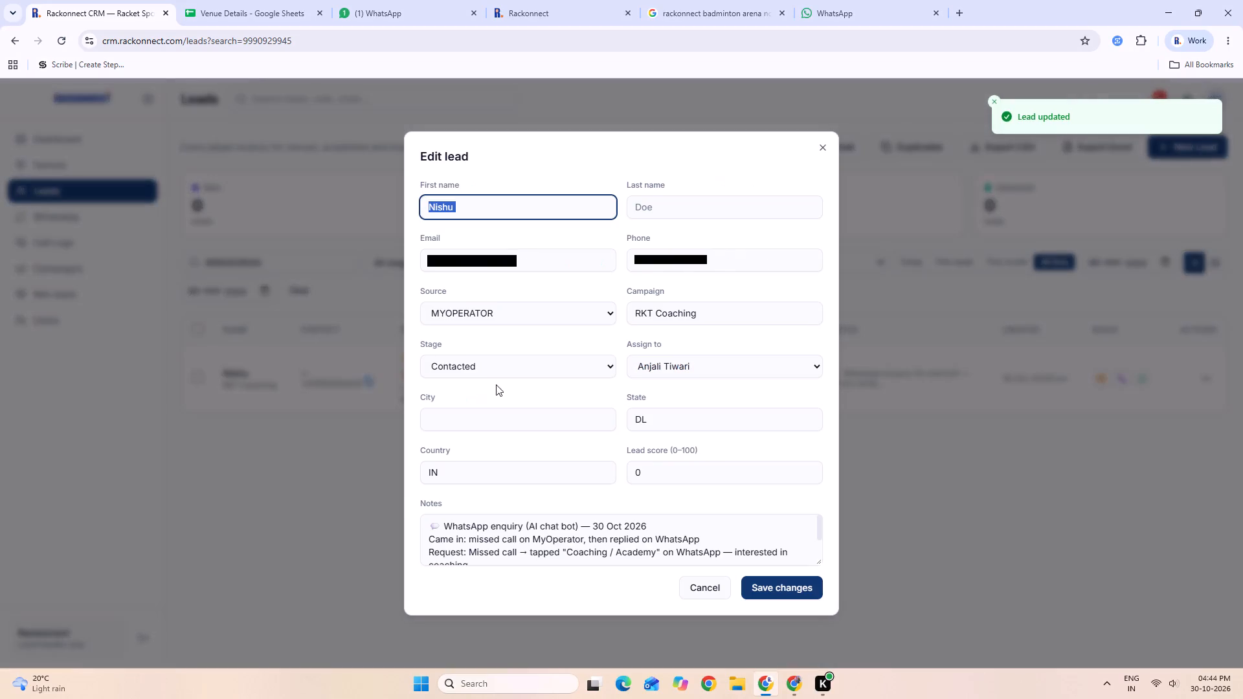
left_click(457, 421)
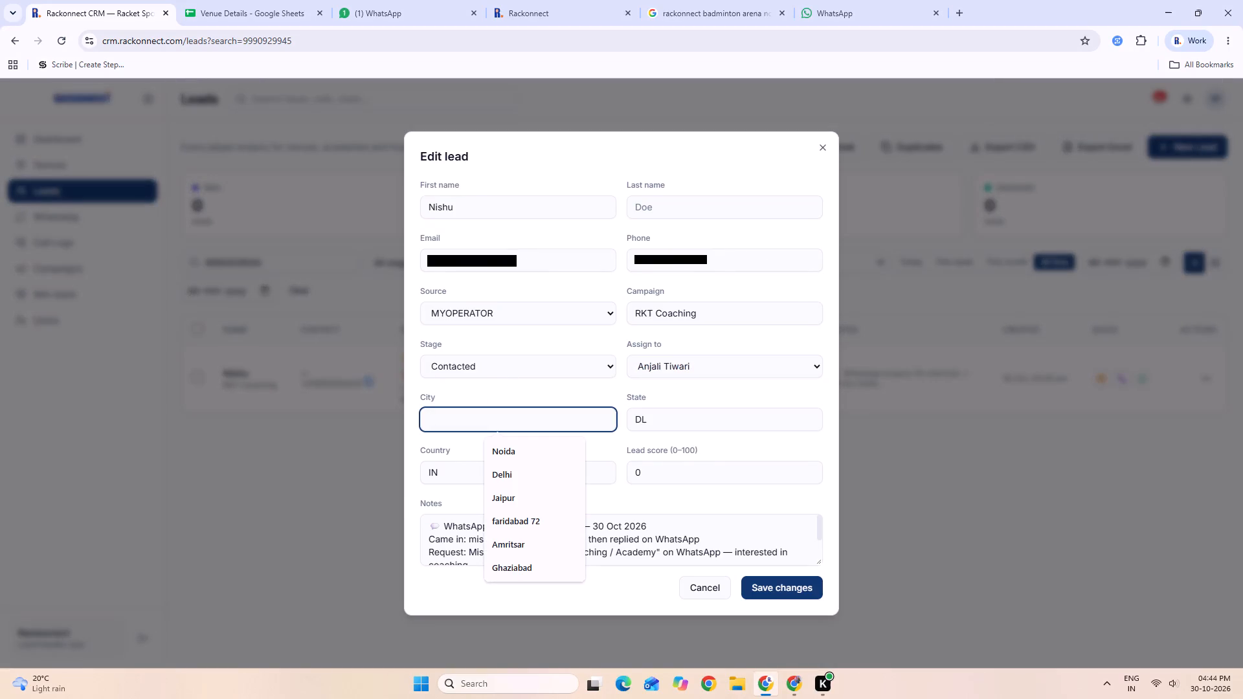
left_click(521, 455)
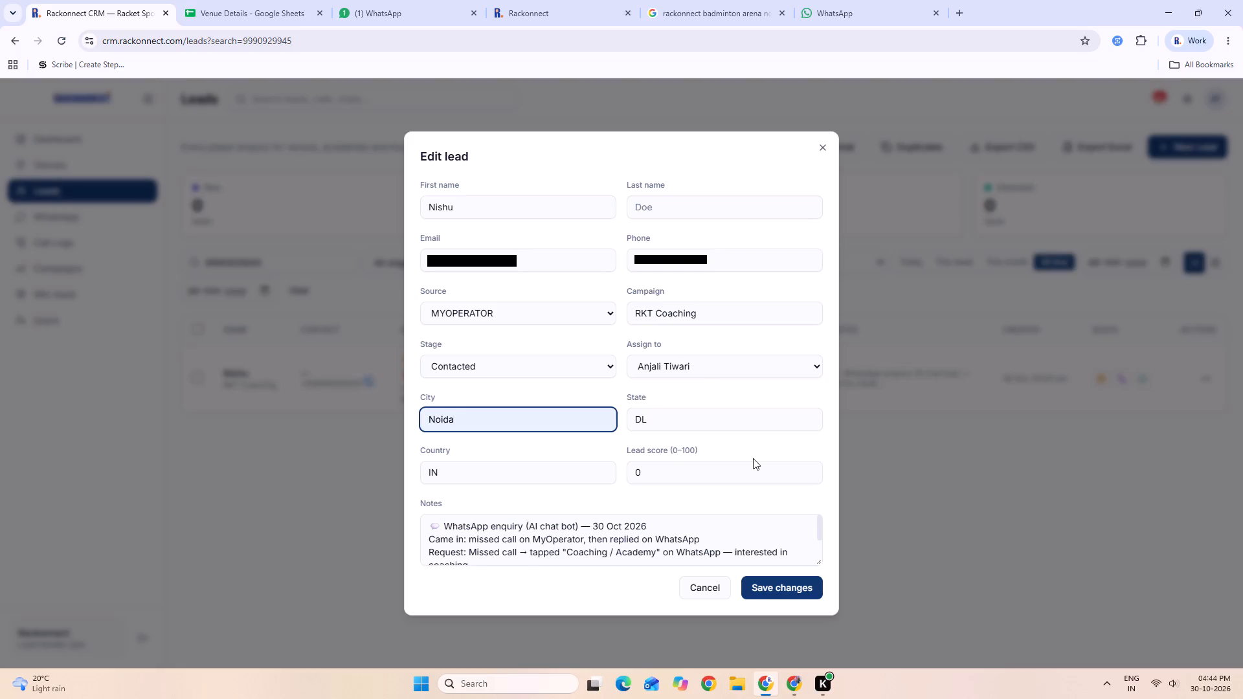
left_click(773, 594)
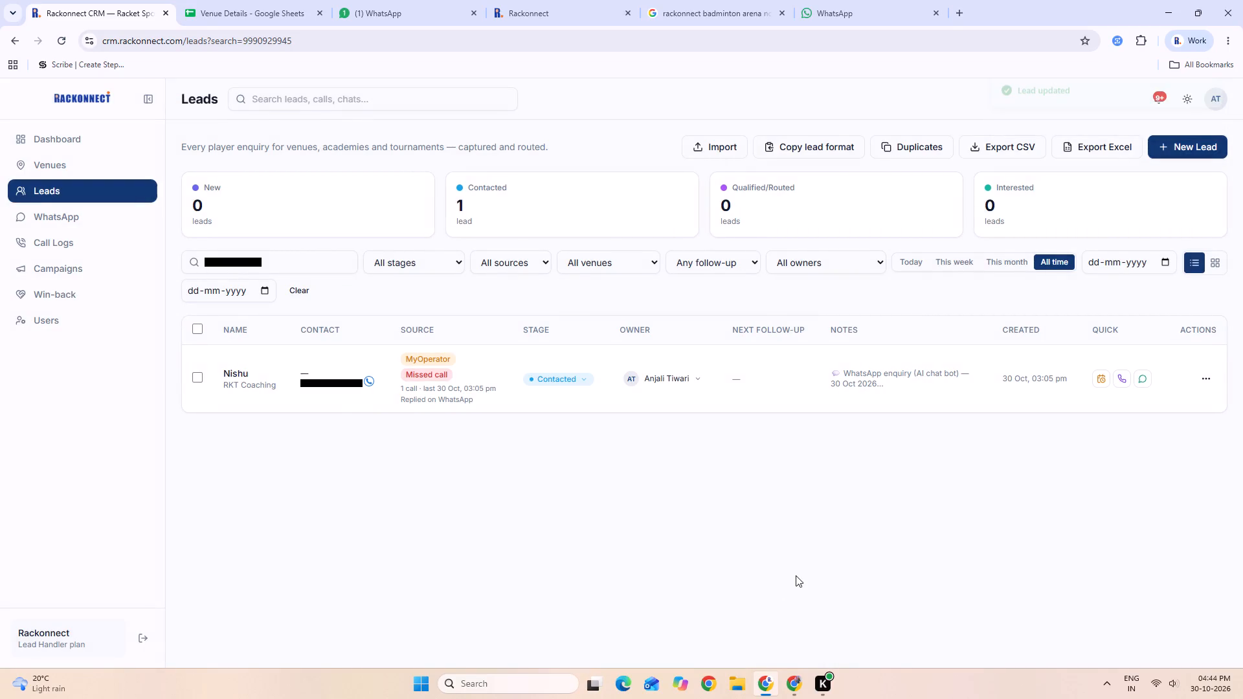
Delete the WhatsApp enquiry (AI chat bot) note from the Nishu lead.
left_click(887, 382)
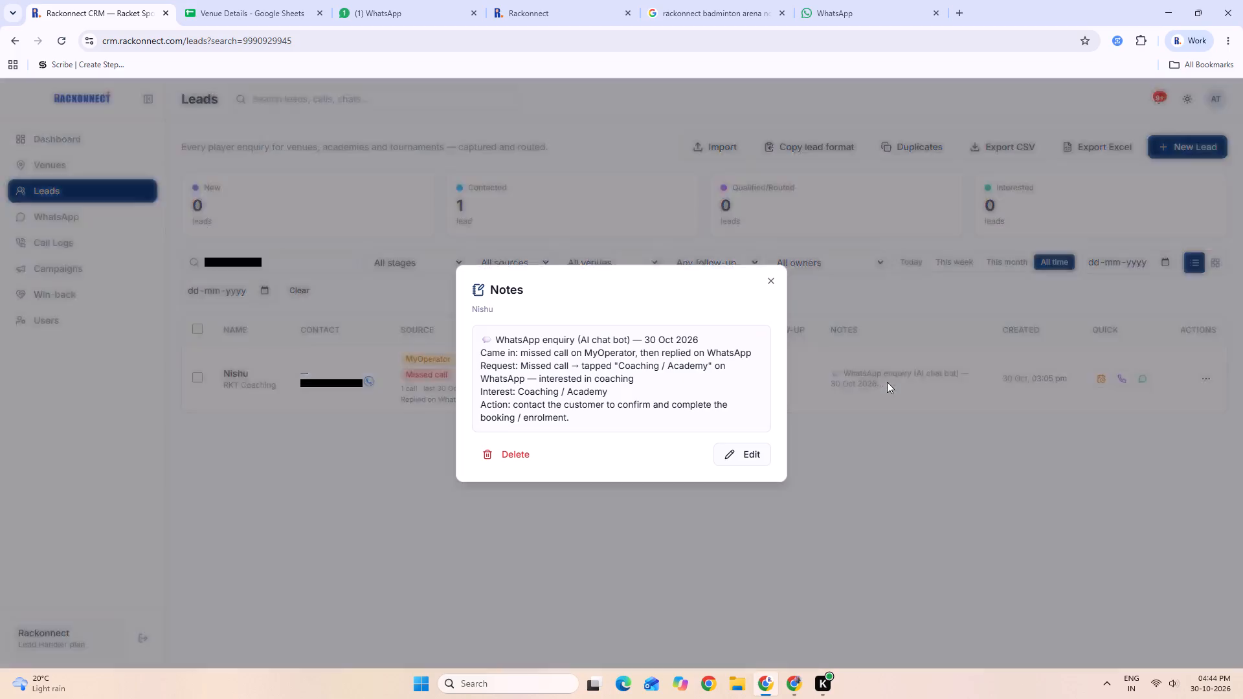
left_click(505, 454)
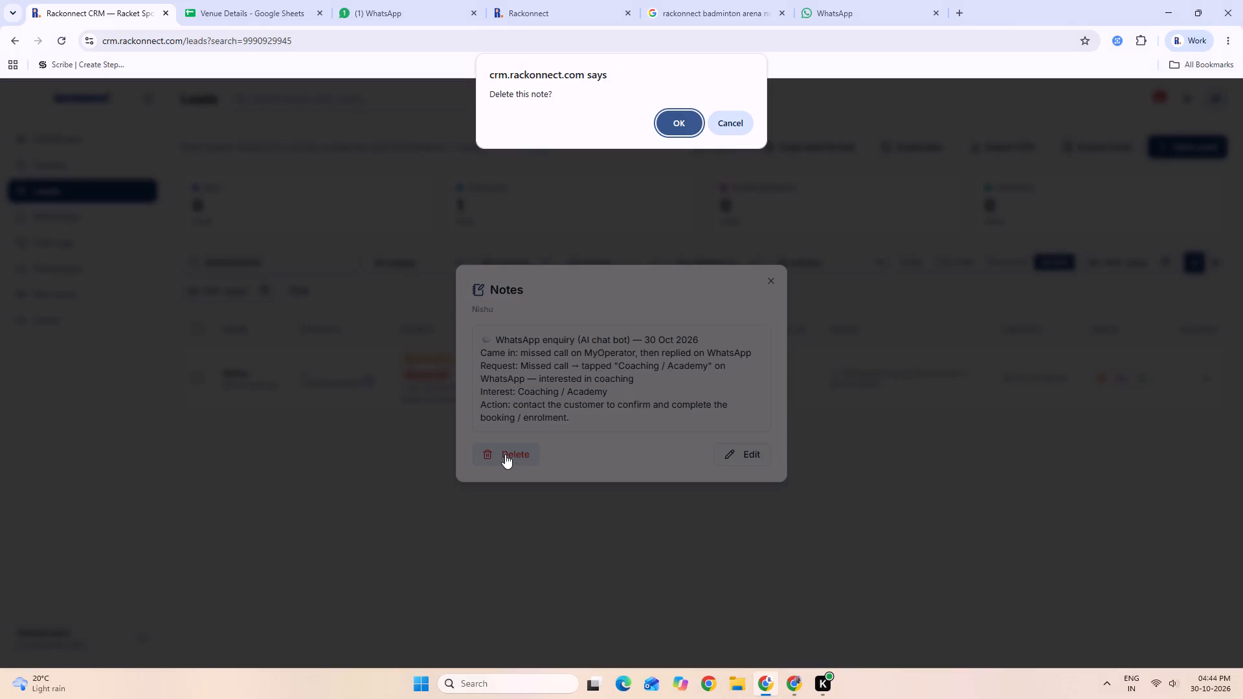
left_click(683, 126)
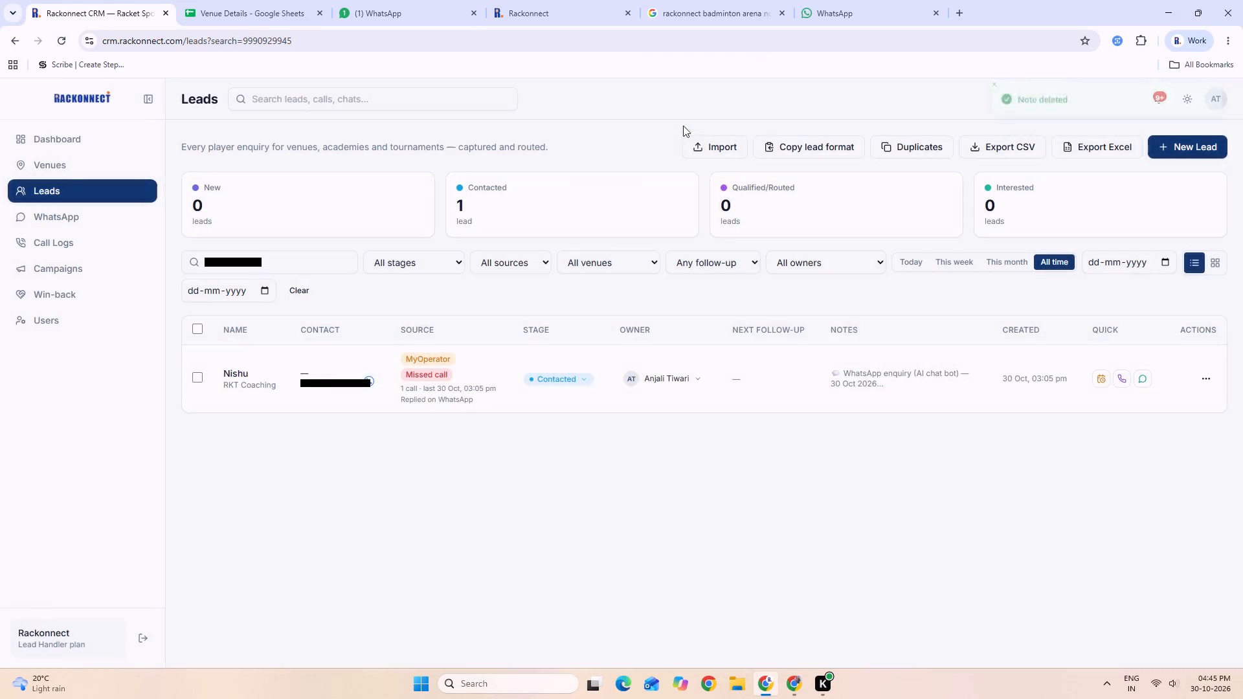
Save the note "had a word with user will come for demo class at 6pm today" on the Nishu lead.
left_click(910, 370)
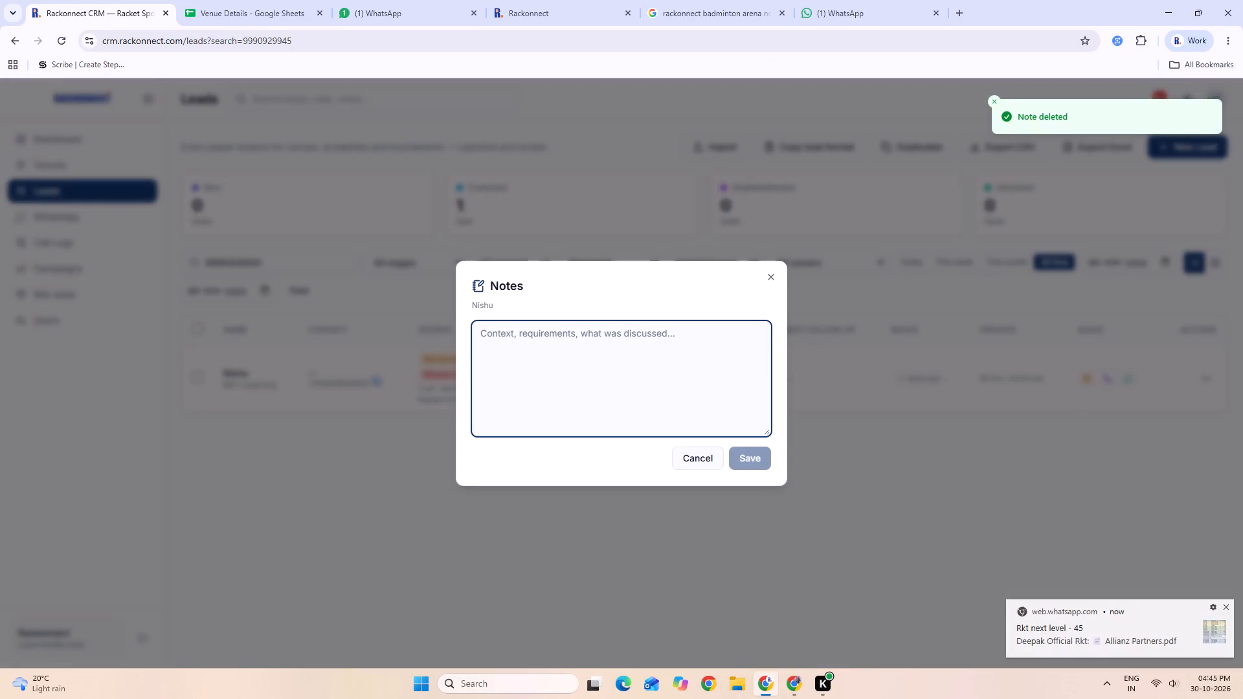
left_click(511, 338)
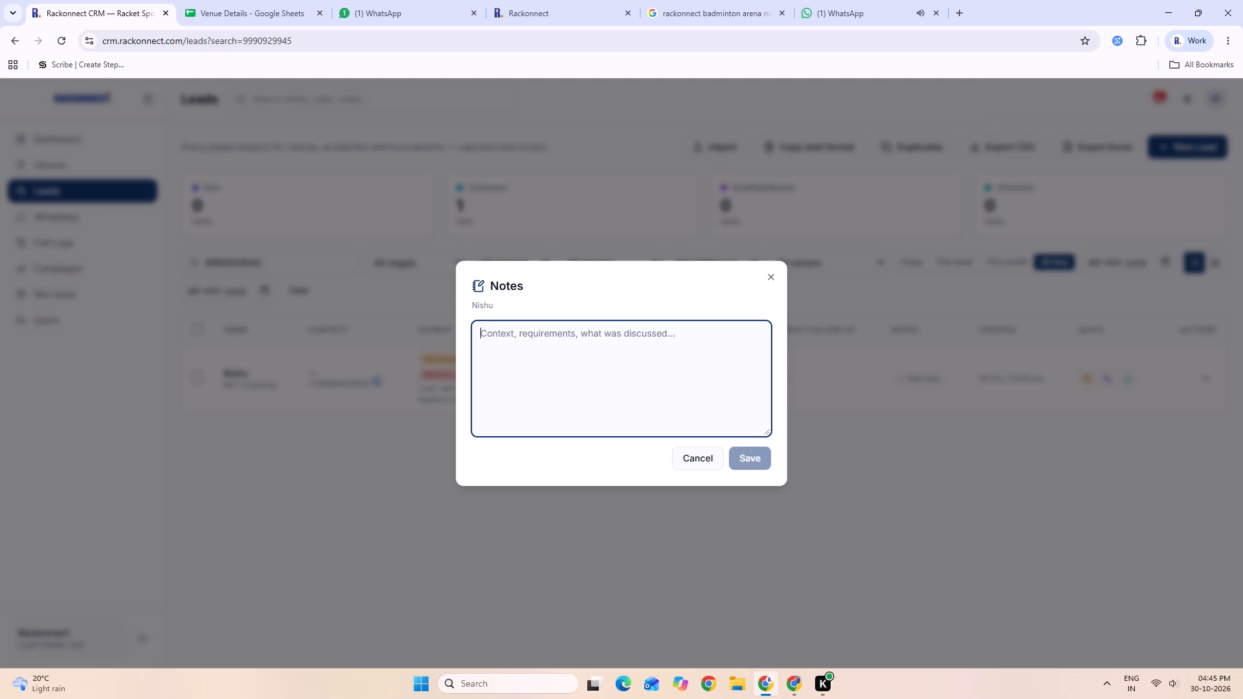
type("had aword")
key("space")
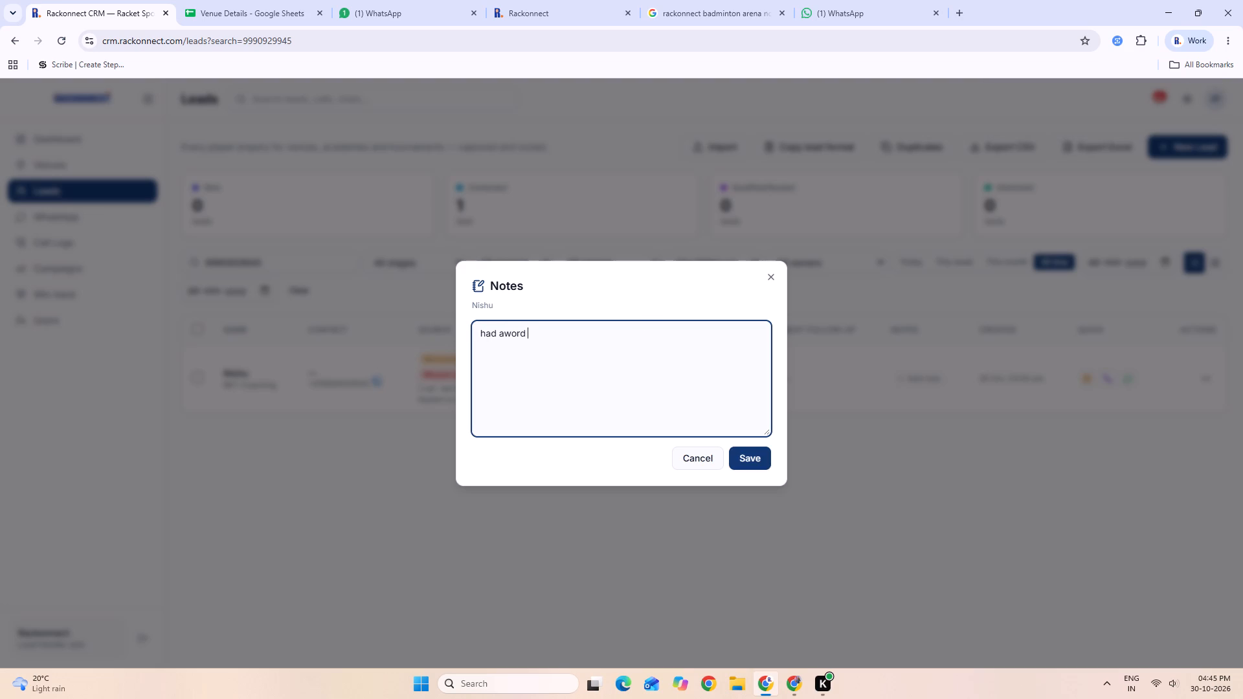
key("BackSpace")
key("BackSpace")
key("BackSpace")
key("BackSpace")
key("BackSpace")
key("space")
type("word")
key("space")
type("with user")
key("space")
type("wi;")
key("BackSpace")
type("ll come")
key("space")
type("for demo")
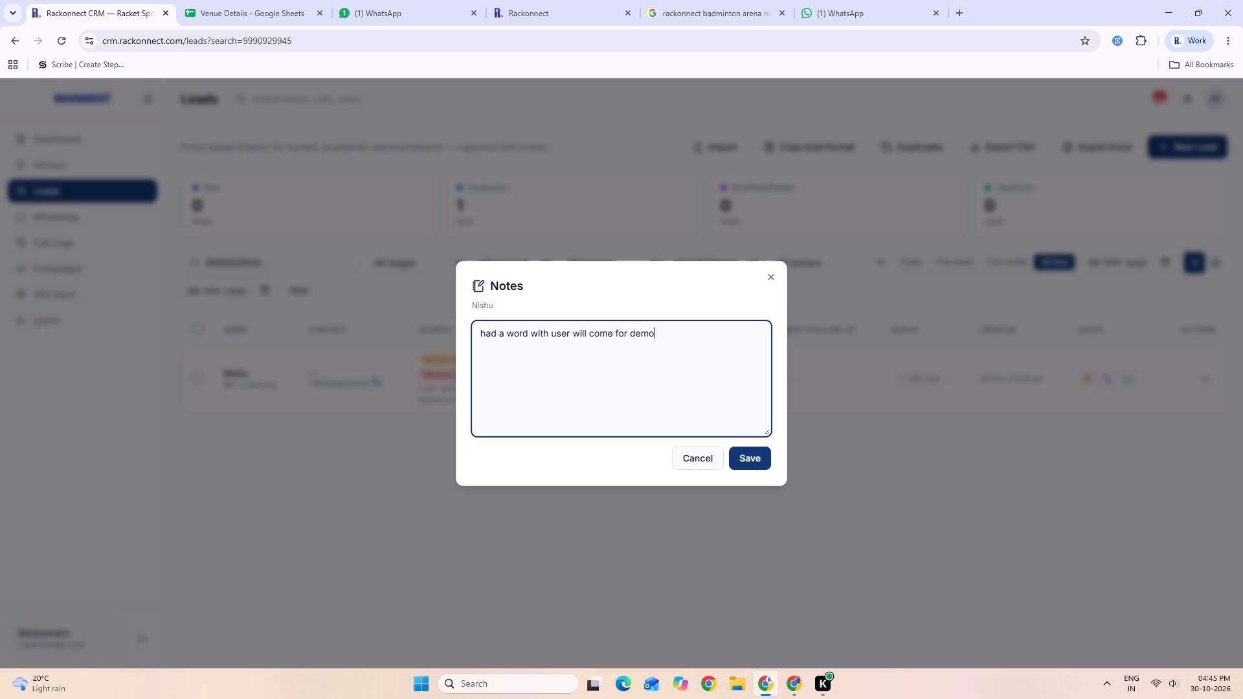
key("space")
type("class at")
key("space")
key("6")
type("pm today")
key("space")
left_click(754, 452)
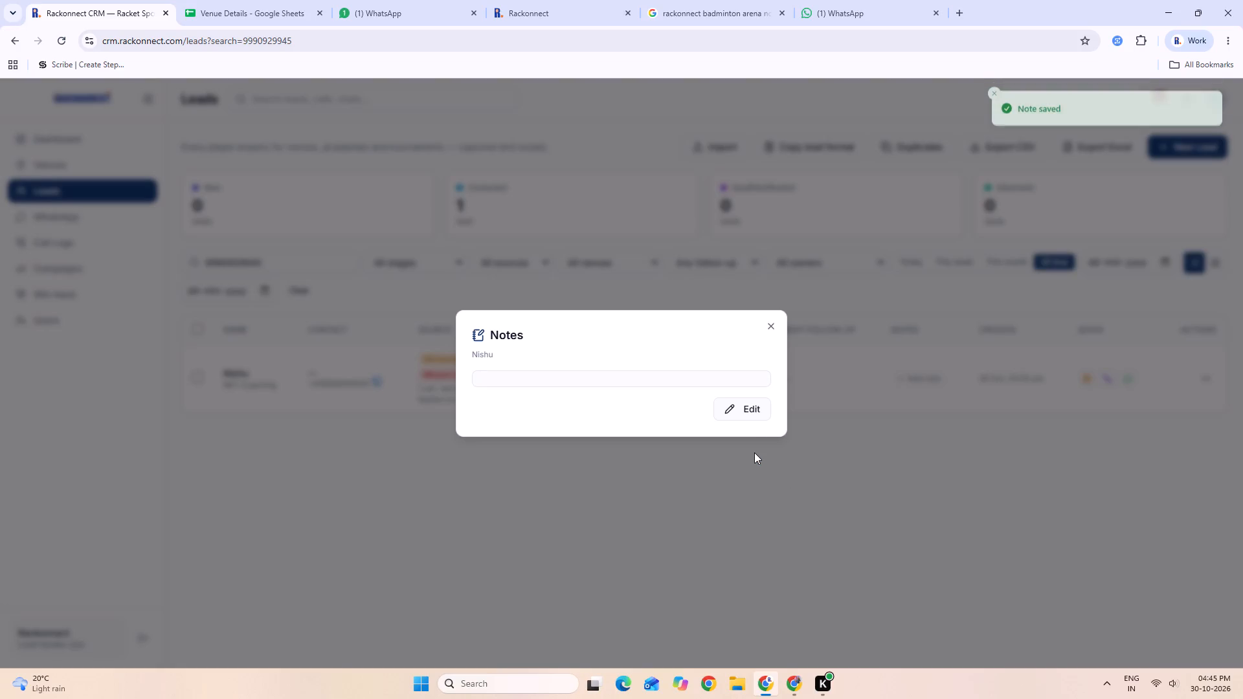
left_click(785, 460)
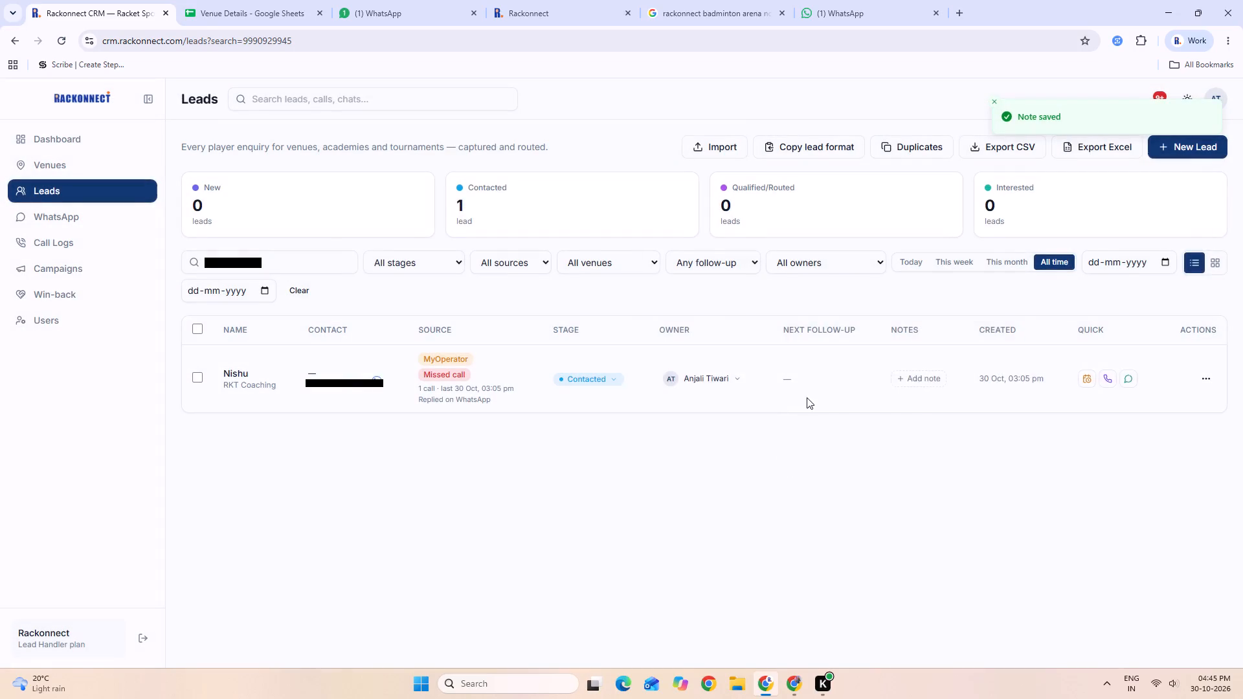
Log a call activity on the Nishu lead reading "had a word with user will come for a demo class at 6pm today".
left_click(1201, 380)
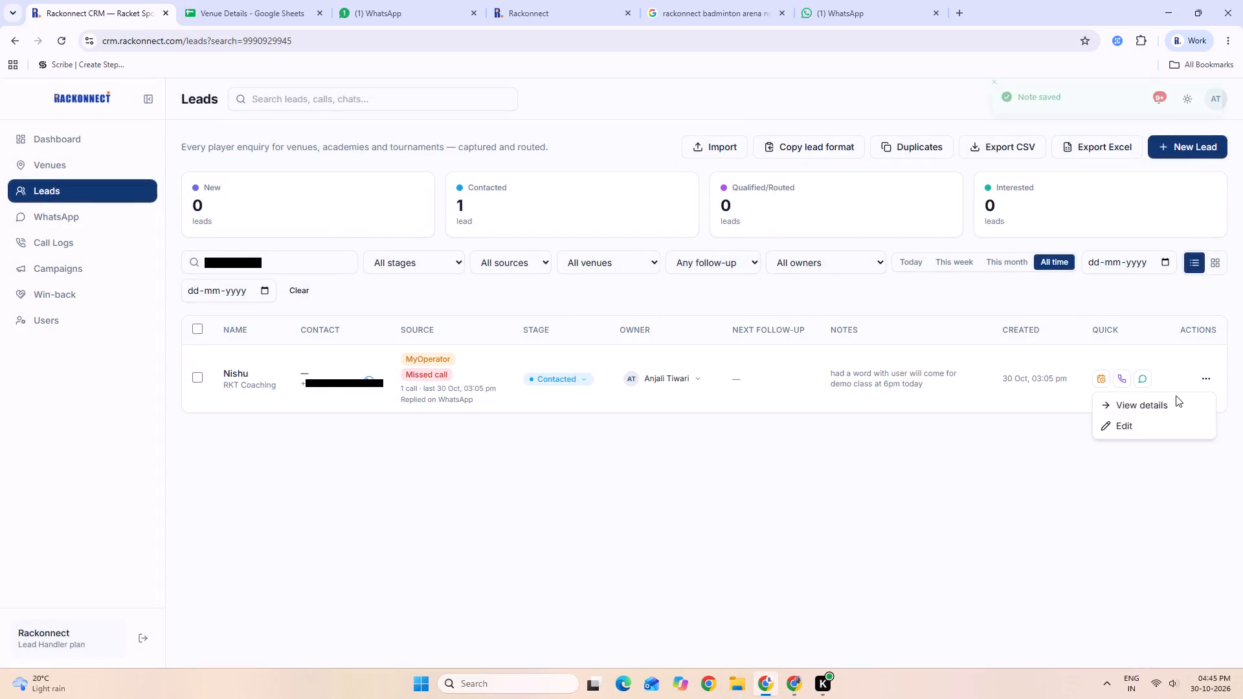
left_click(1156, 401)
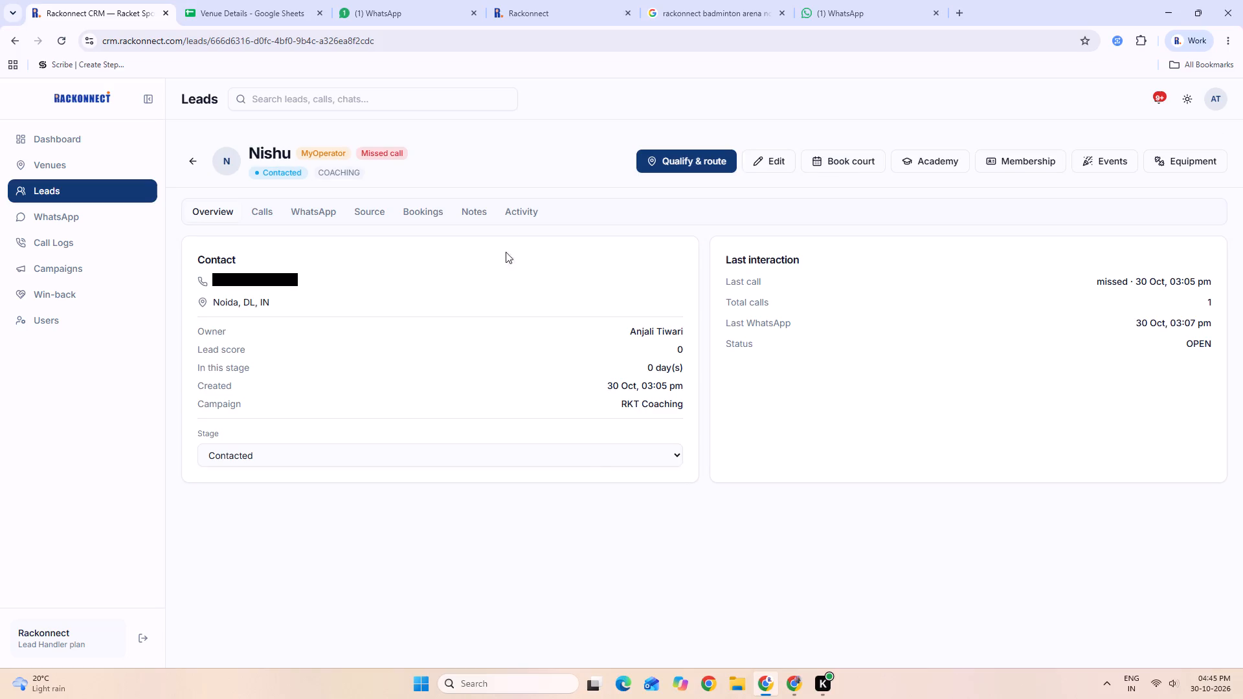
left_click(519, 212)
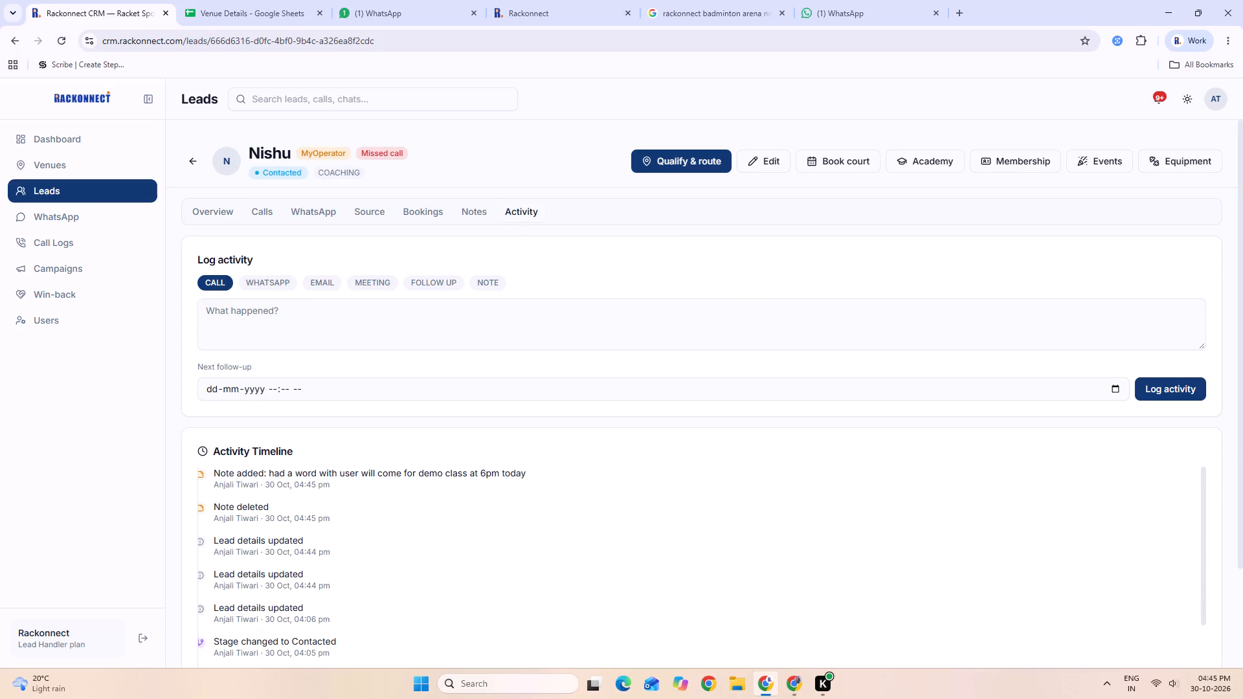
left_click(278, 313)
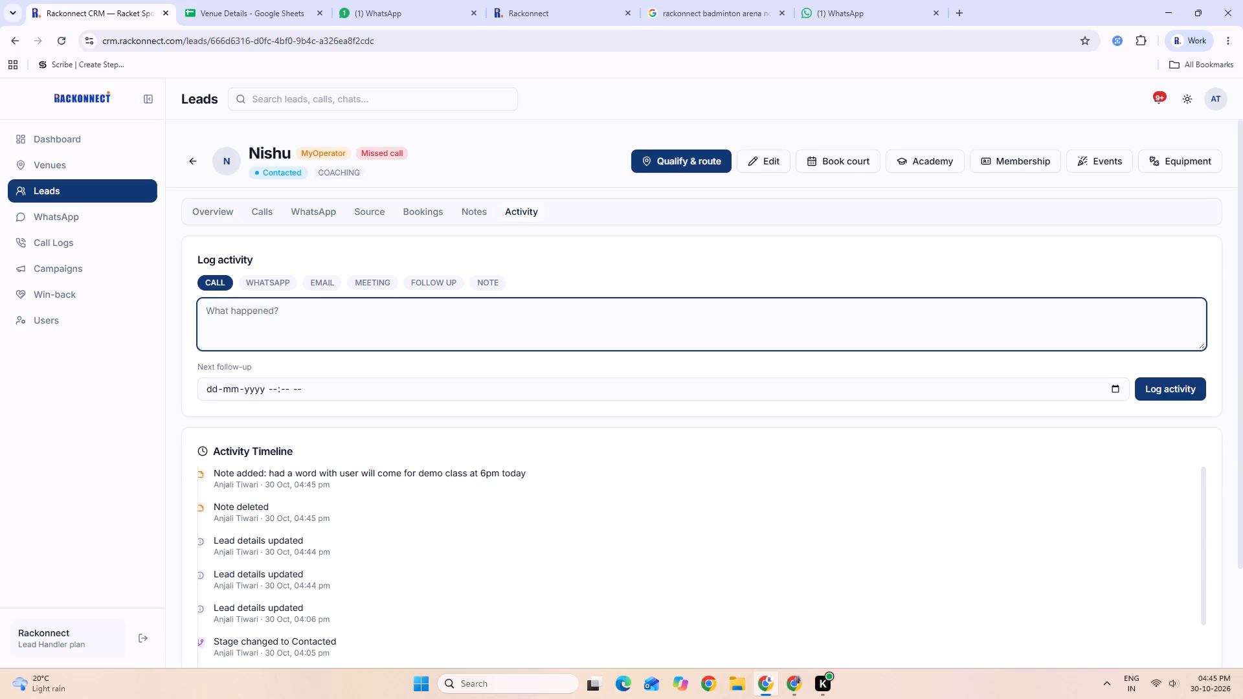
type("had a word")
key("space")
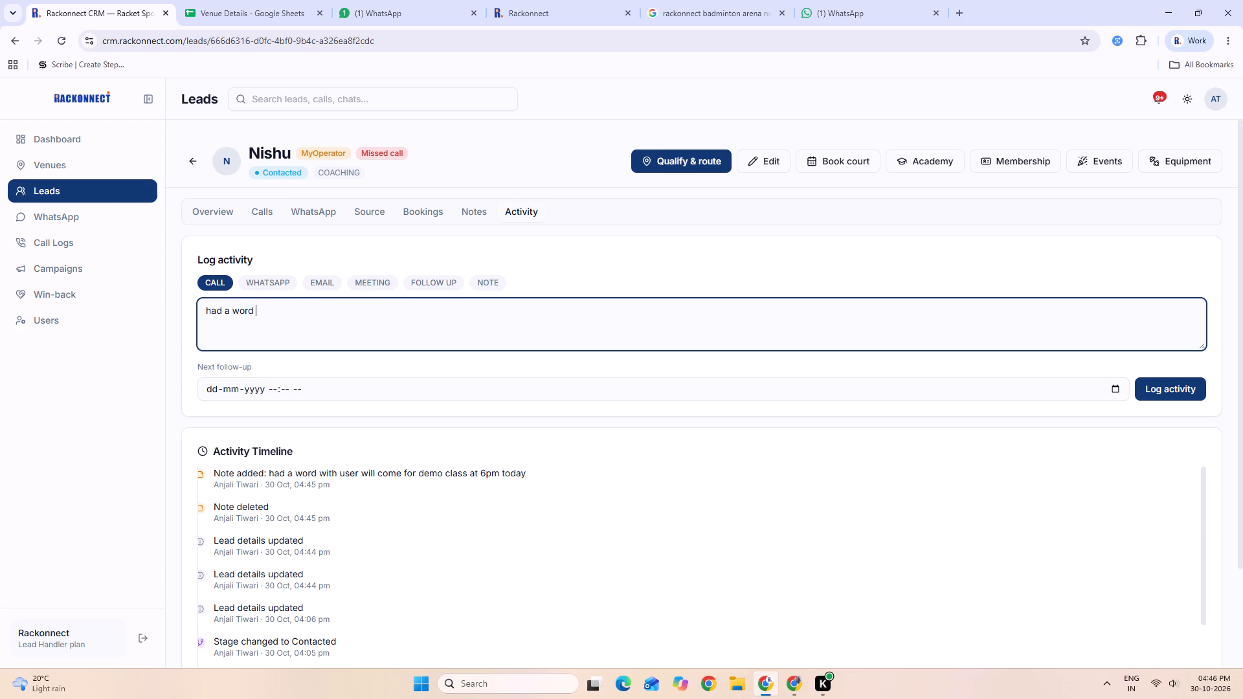
type("with user")
key("space")
type("will comw")
key("space")
key("BackSpace")
key("BackSpace")
type("e")
key("space")
type("for a demo")
key("space")
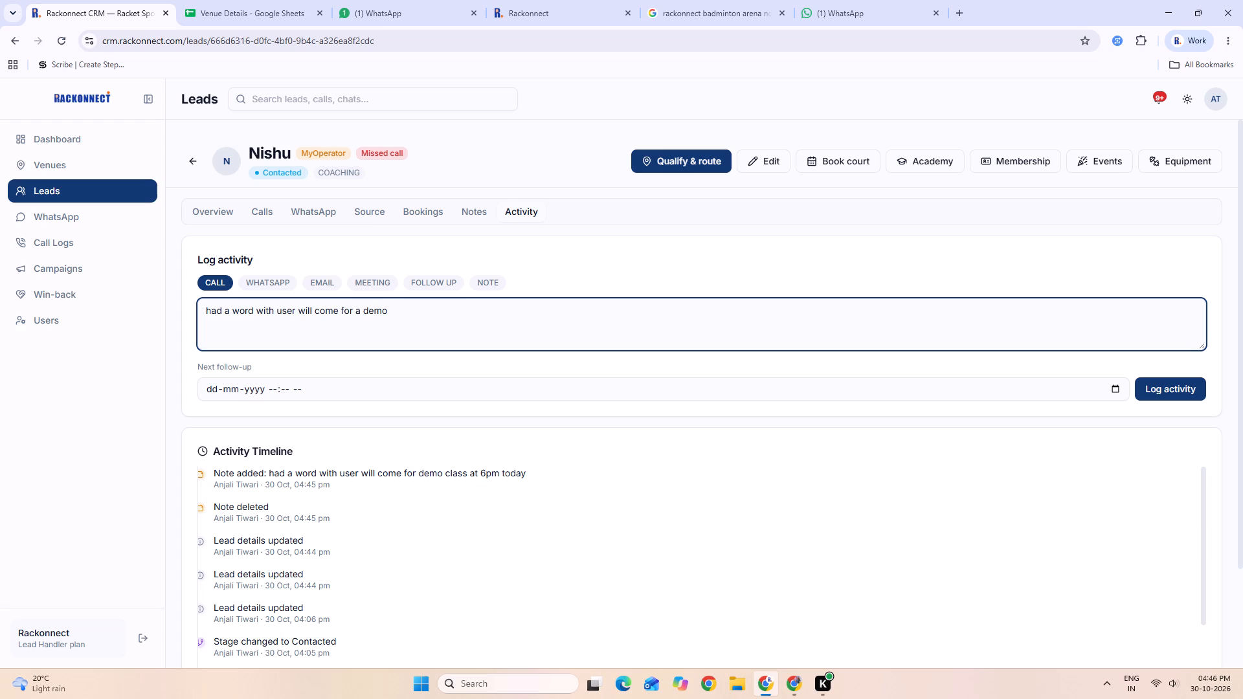
type("class at 6pm today")
key("space")
left_click(1170, 393)
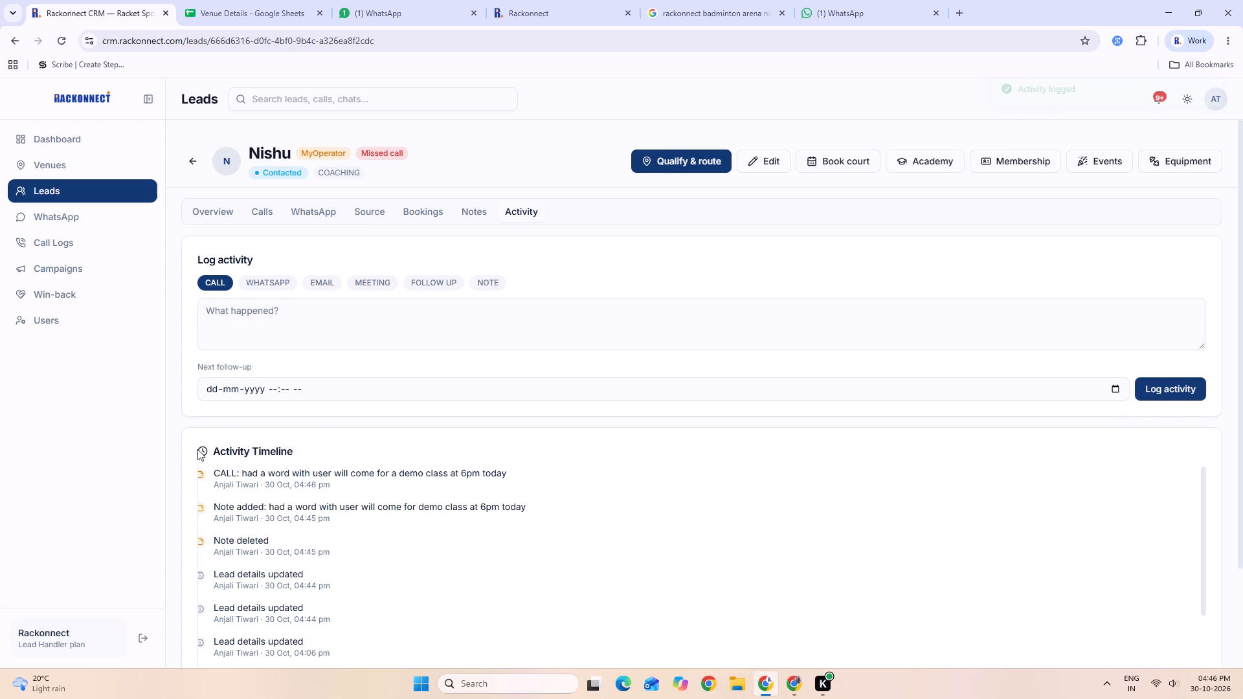
Return to the full leads list and look over the most recent leads.
left_click(192, 162)
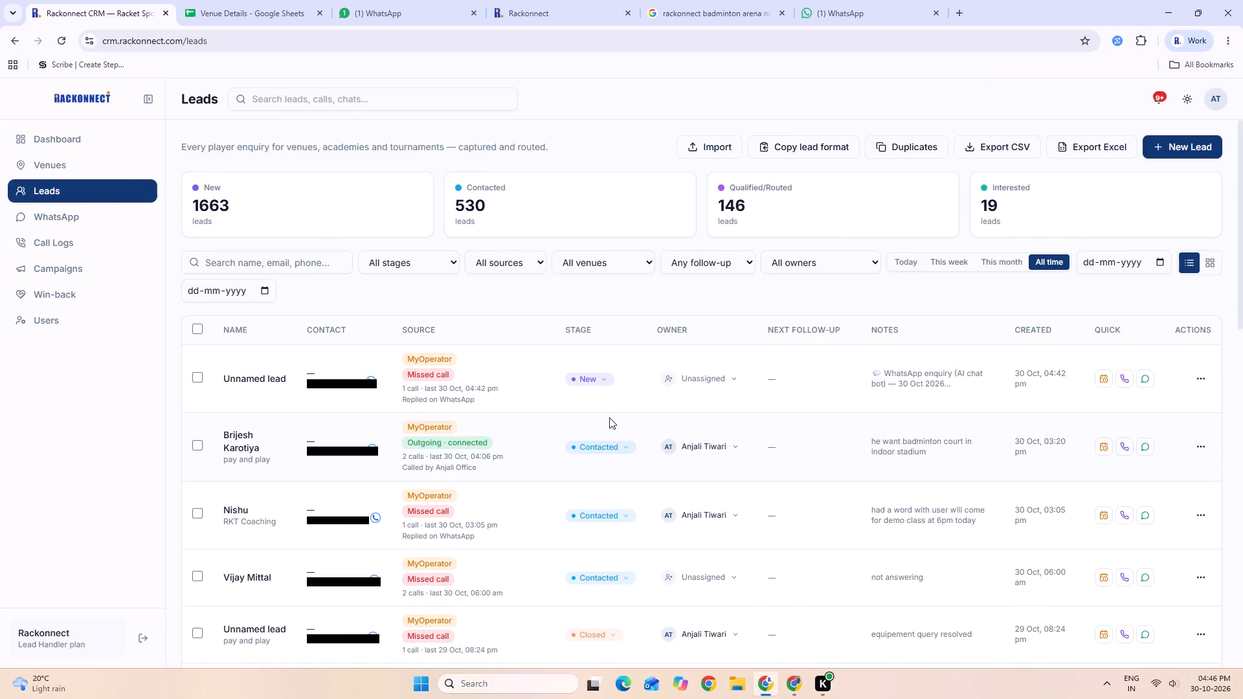
scroll(625, 435, "down", 2)
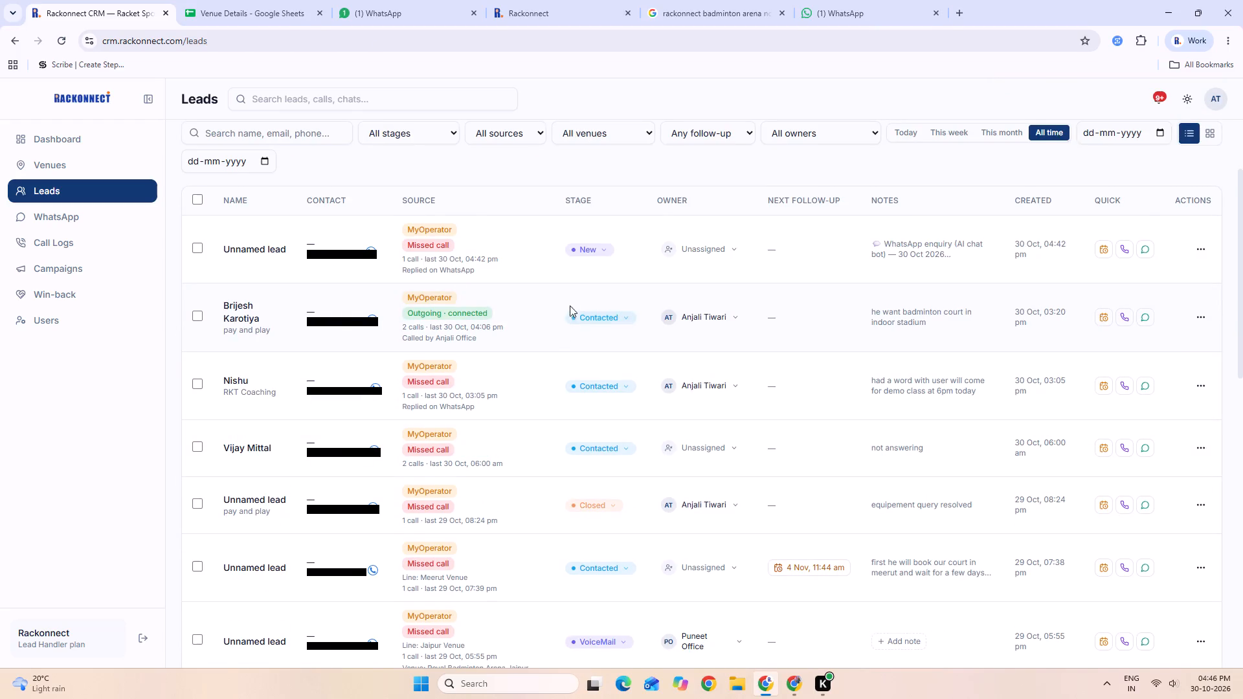
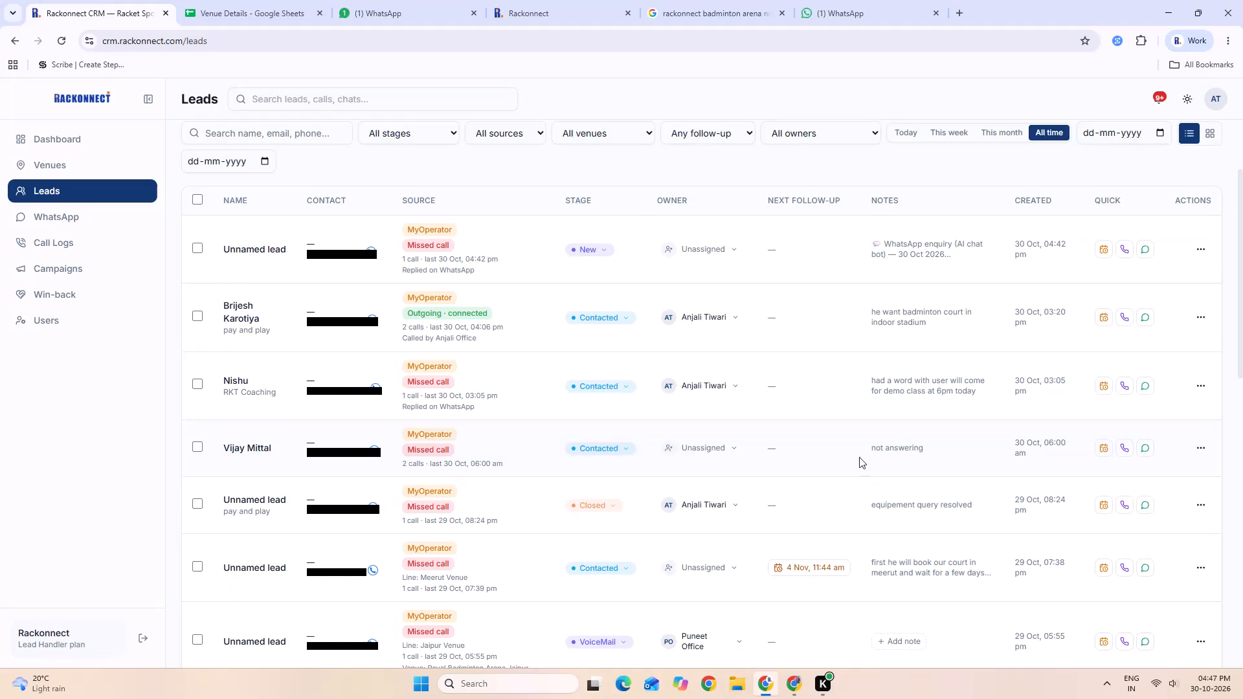
Change the stage of the newest unnamed lead, created 30 Oct at 04:42 pm, to Contacted.
left_click(585, 245)
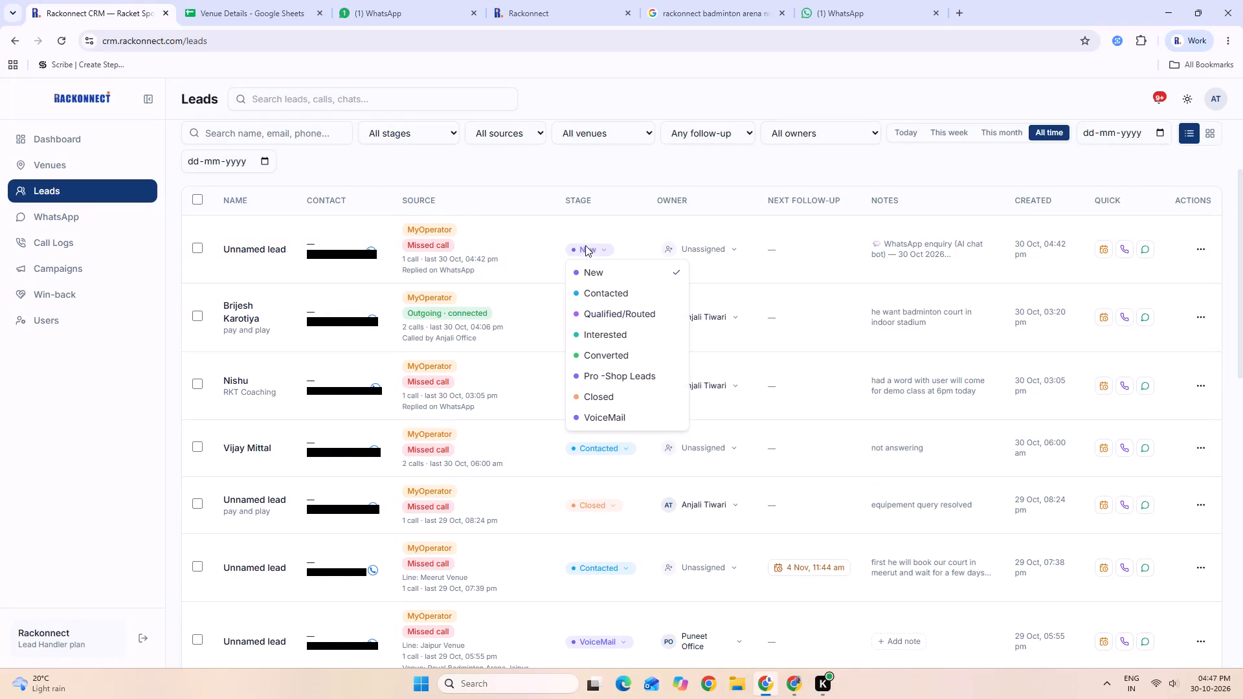
left_click(617, 289)
Read the newest unnamed lead's enquiry note and its WhatsApp conversation, and return to the leads list.
left_click(915, 244)
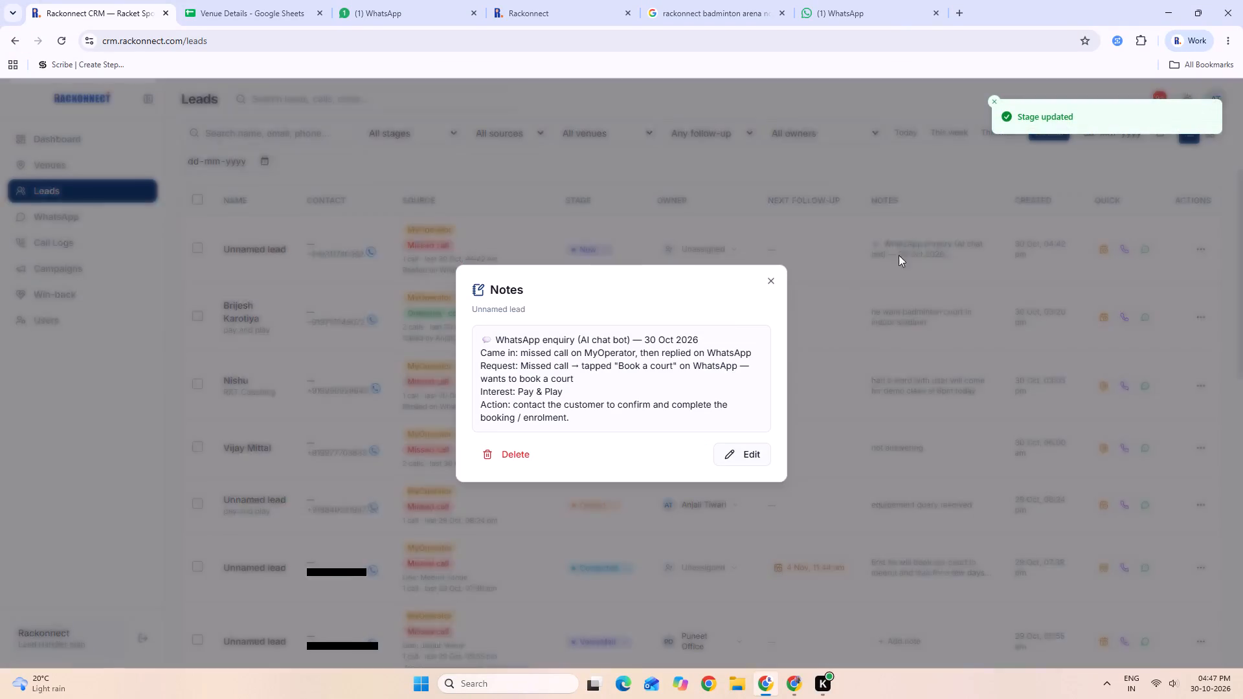
left_click(1002, 303)
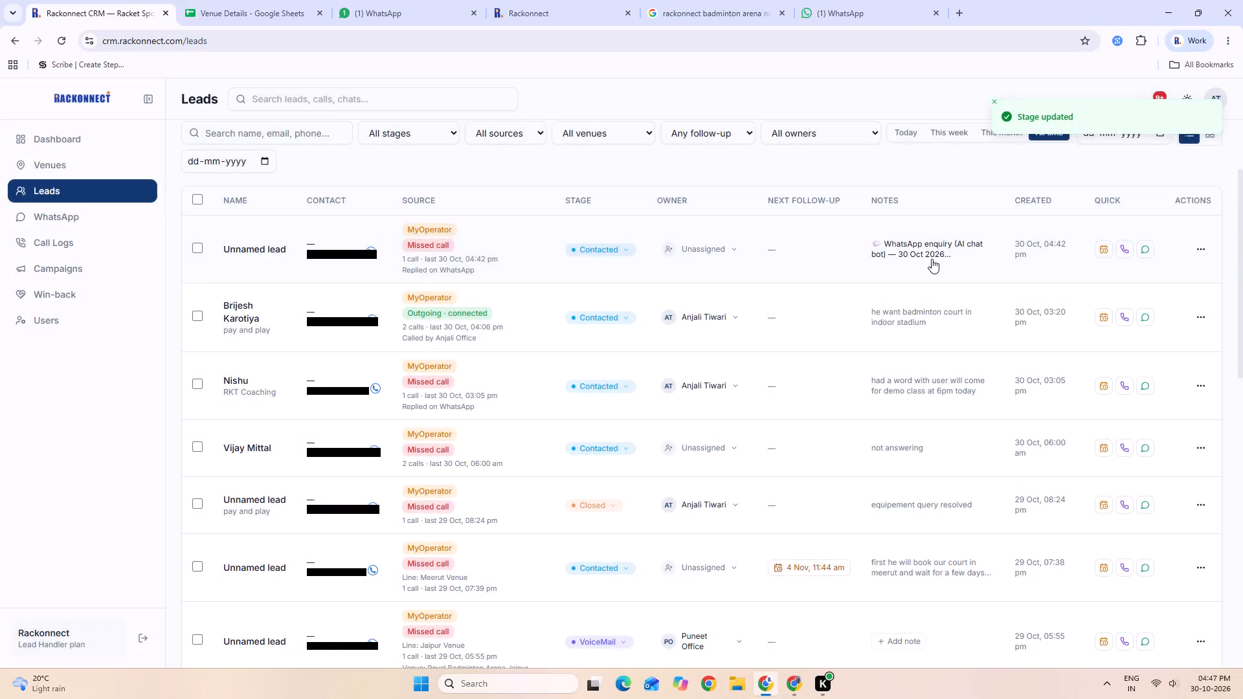
left_click(1145, 245)
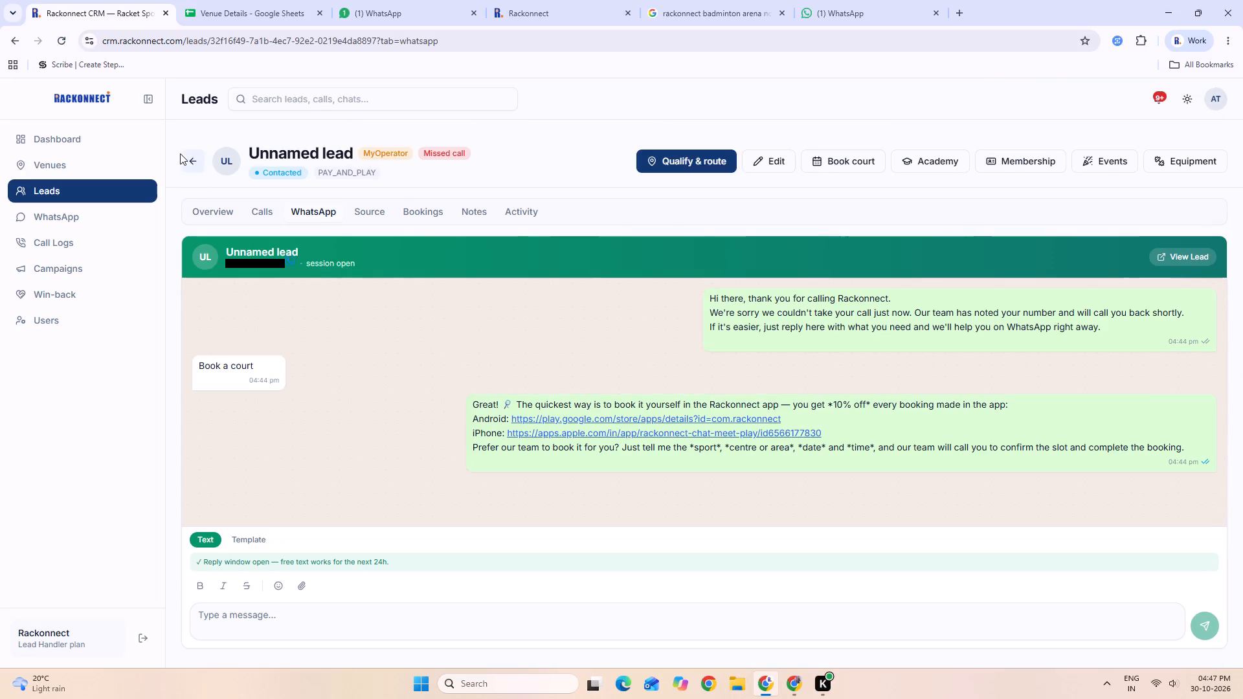
left_click(186, 159)
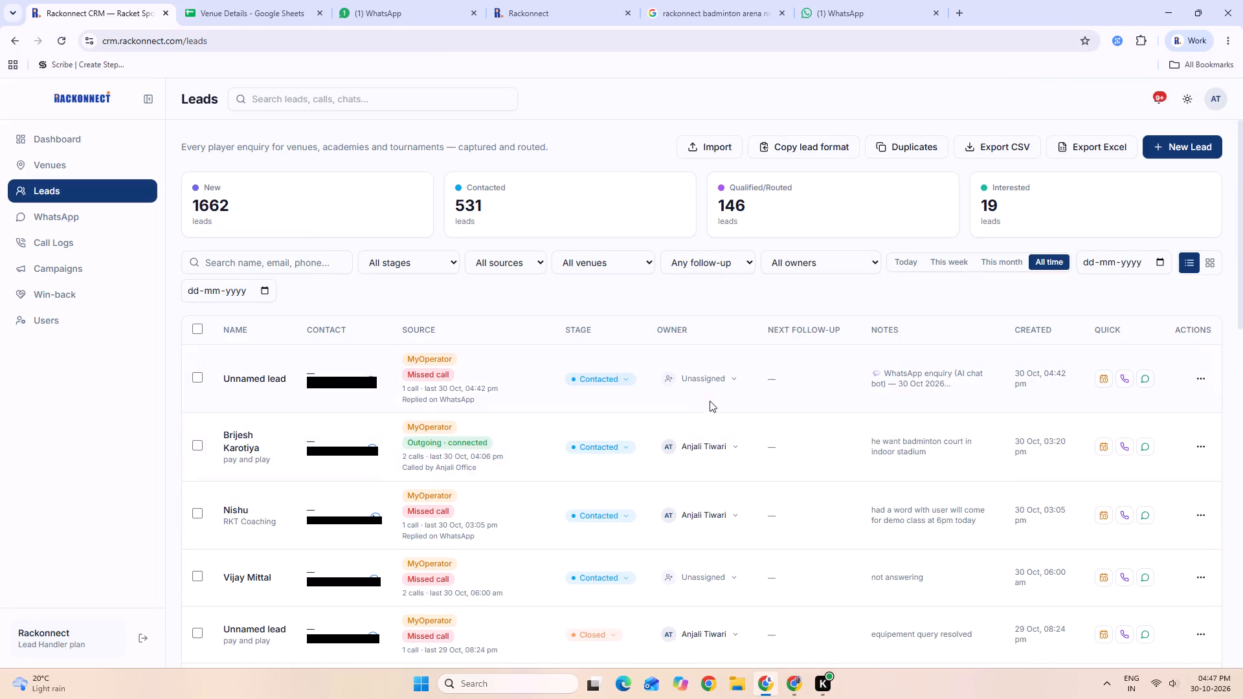
Edit the newest unnamed lead, setting its campaign to "pay and play" and assigning it to Anjali, and save the changes.
left_click(1203, 379)
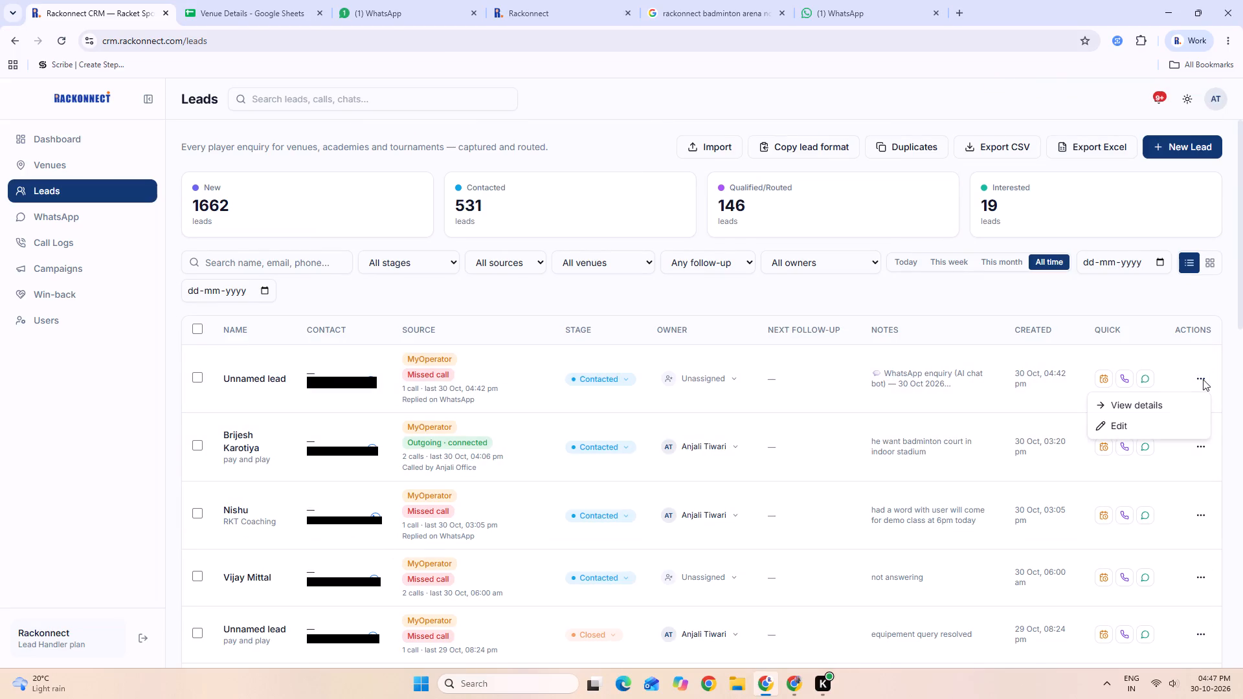
left_click(1114, 430)
left_click(679, 311)
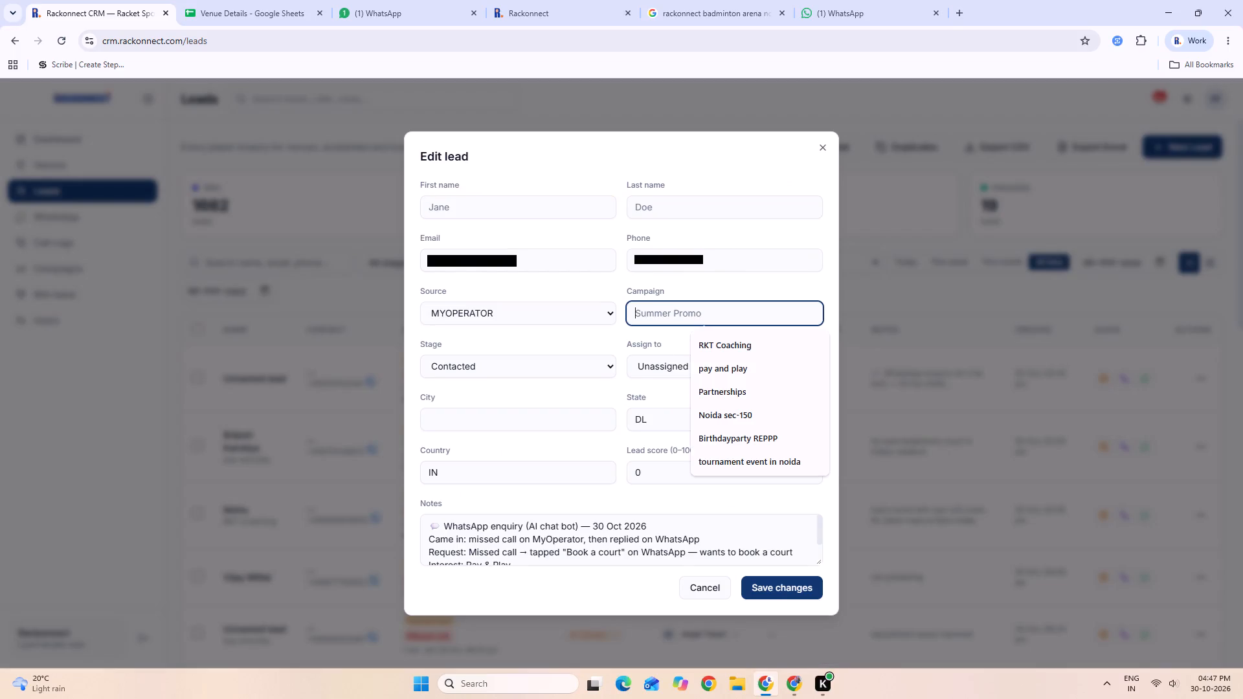
left_click(712, 370)
left_click(701, 372)
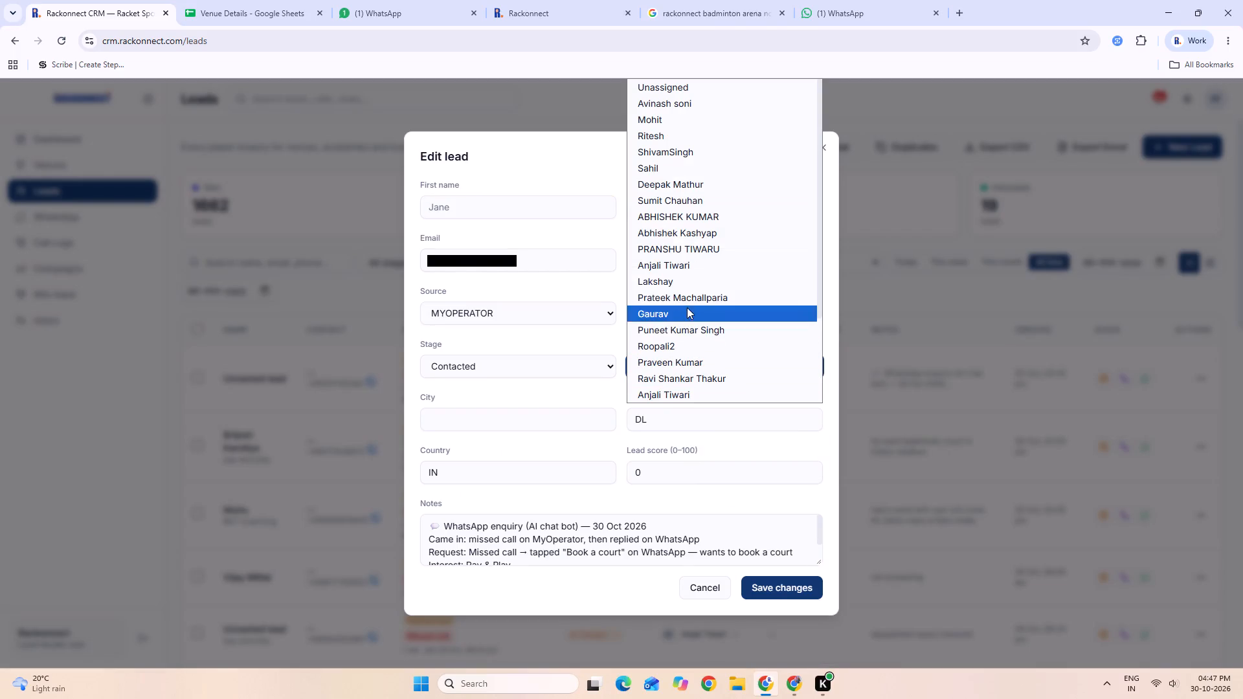
left_click(684, 268)
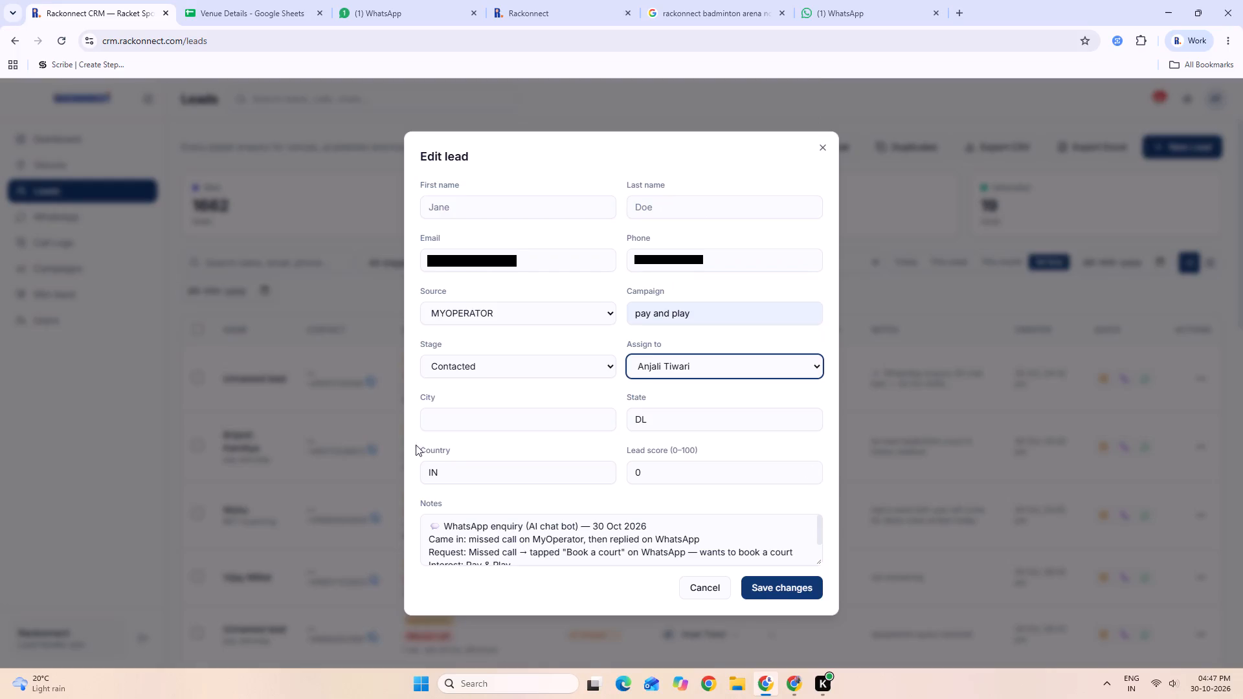
left_click(456, 413)
left_click(777, 592)
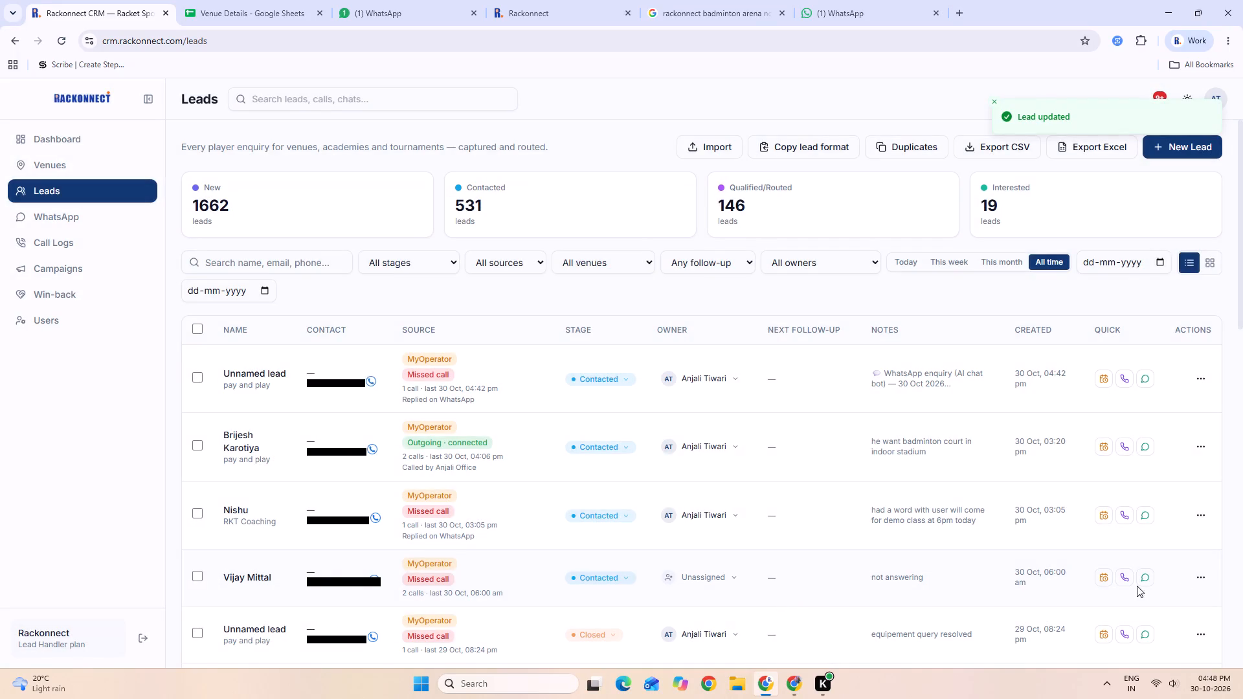
Log a call activity reading "not answering" on the newest unnamed lead and return to the leads list.
left_click(1198, 375)
left_click(1181, 407)
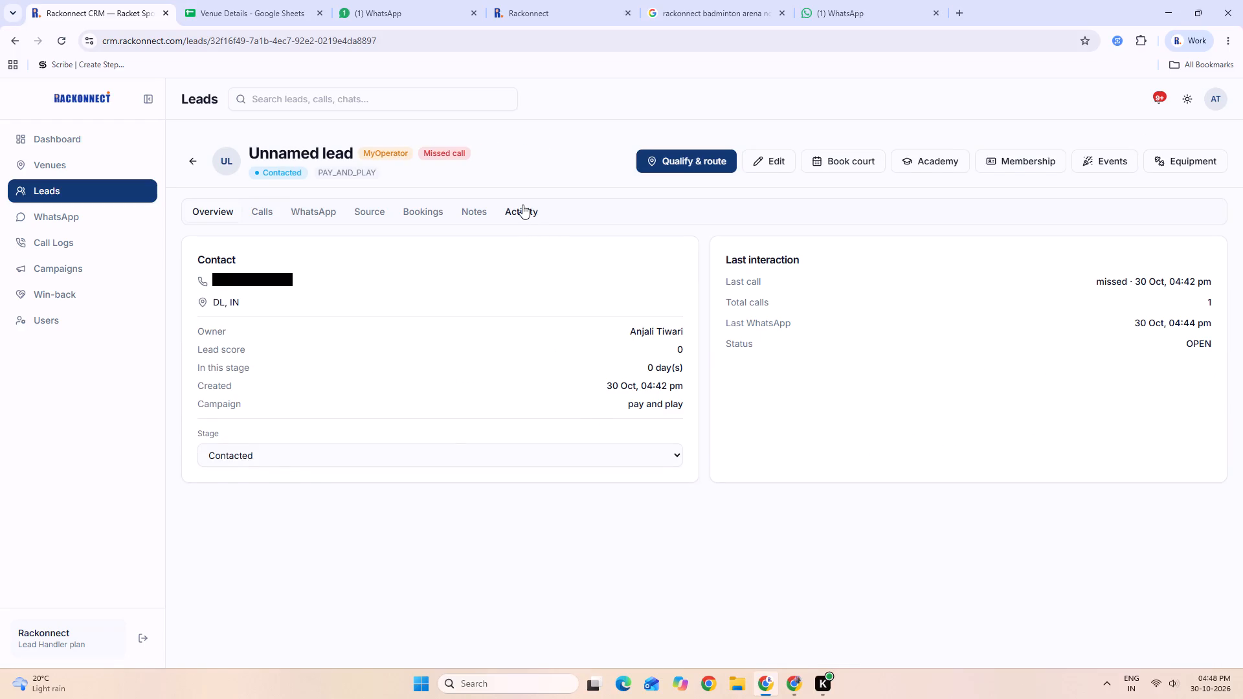
left_click(522, 205)
left_click(237, 310)
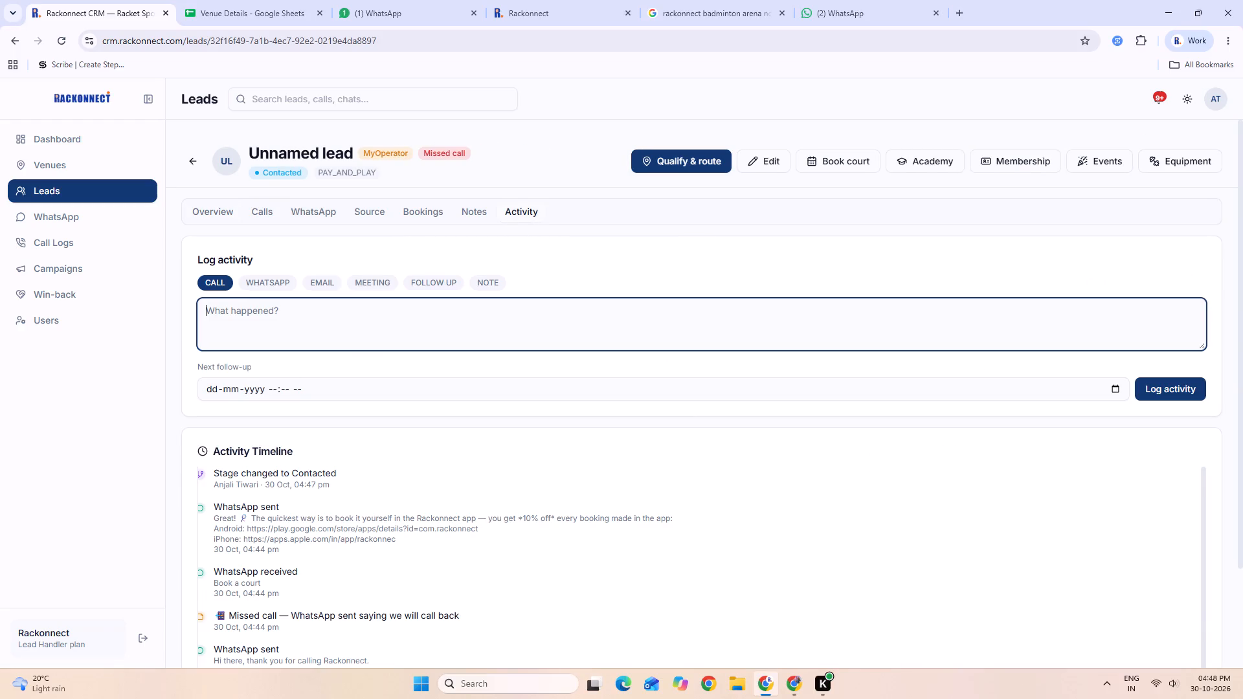
type("not answering")
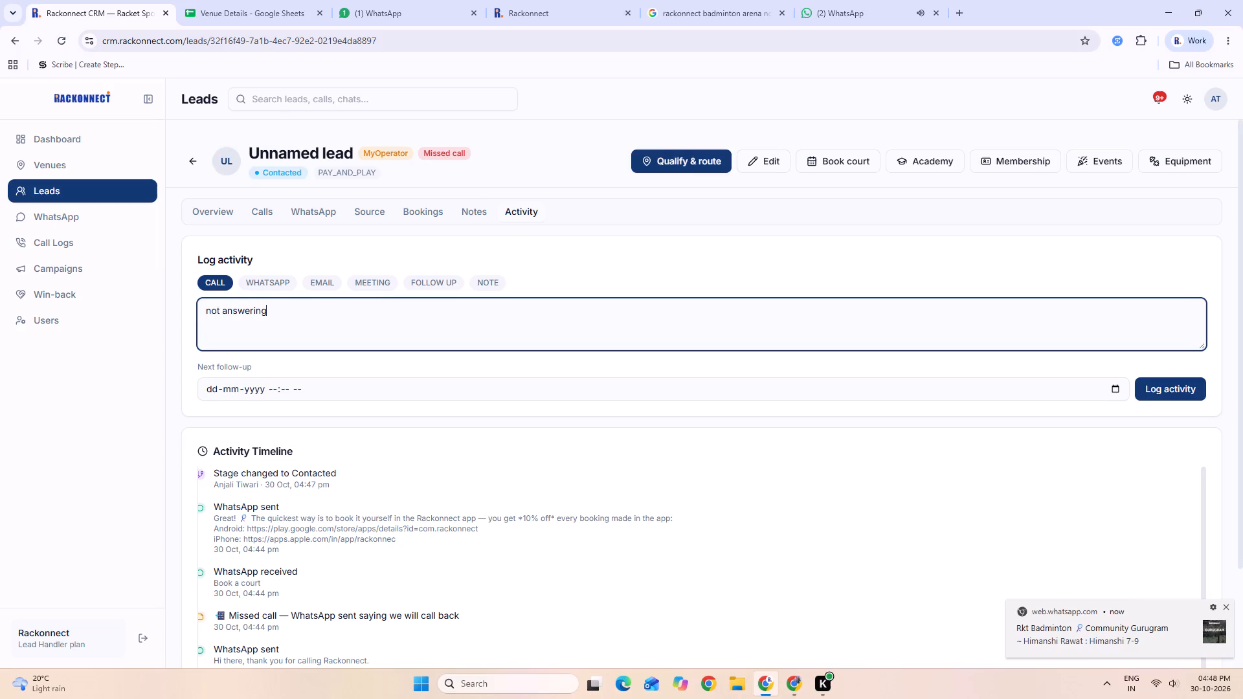
key("space")
left_click(1148, 393)
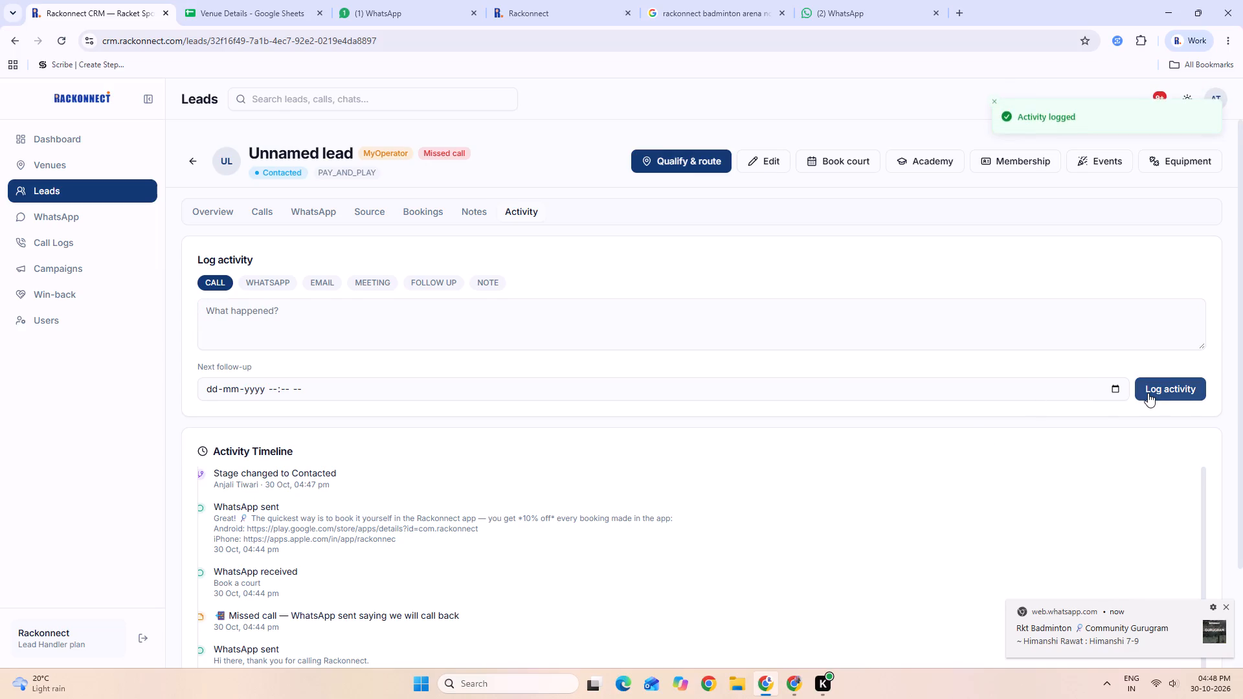
left_click(190, 158)
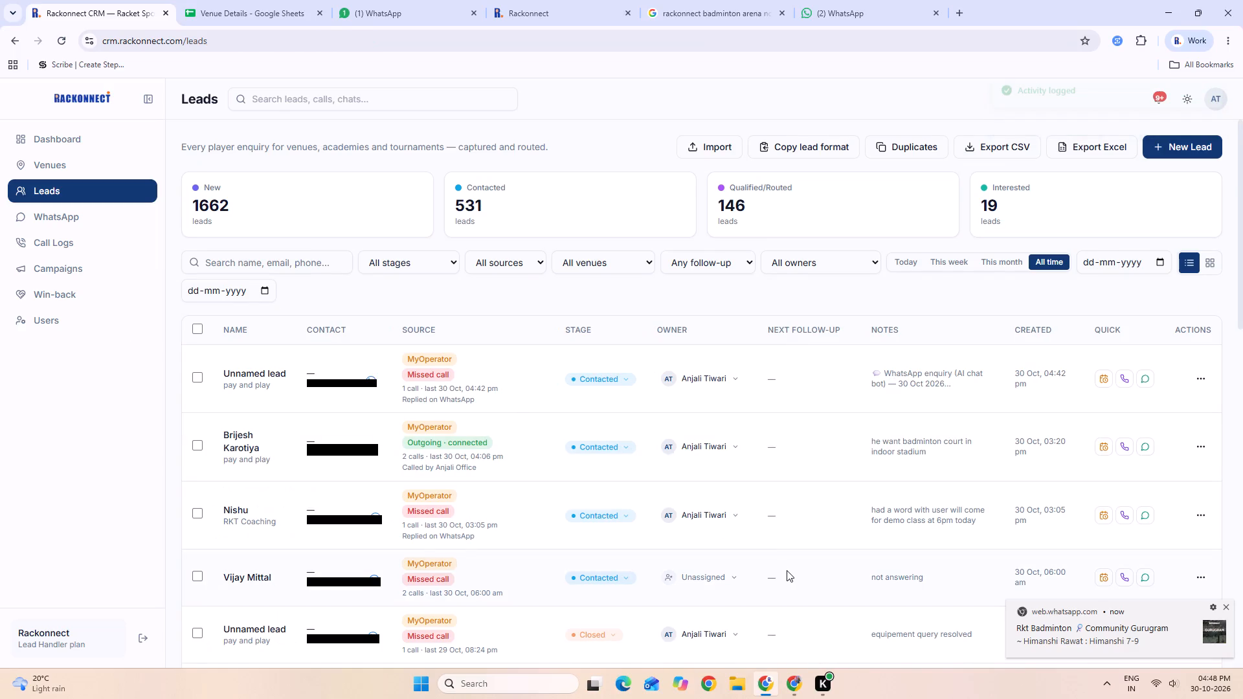
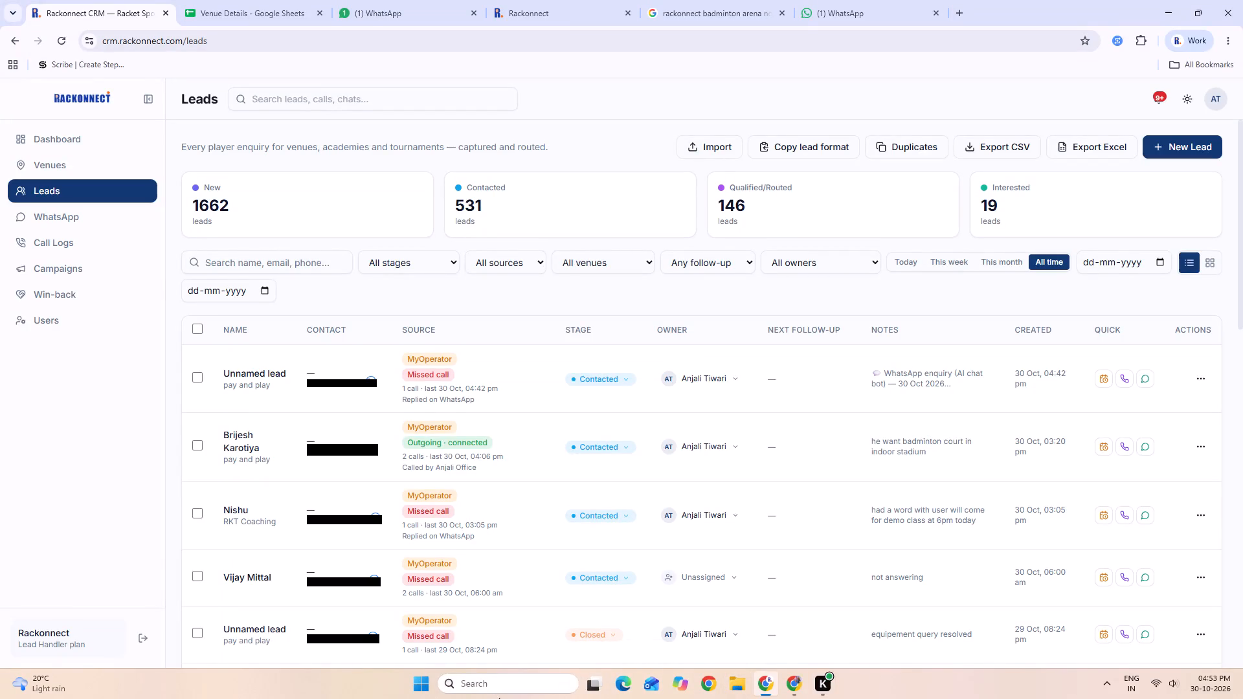
Review the first page of the leads list, checking each lead's stage, owner, follow-up and notes.
scroll(573, 493, "down", 5)
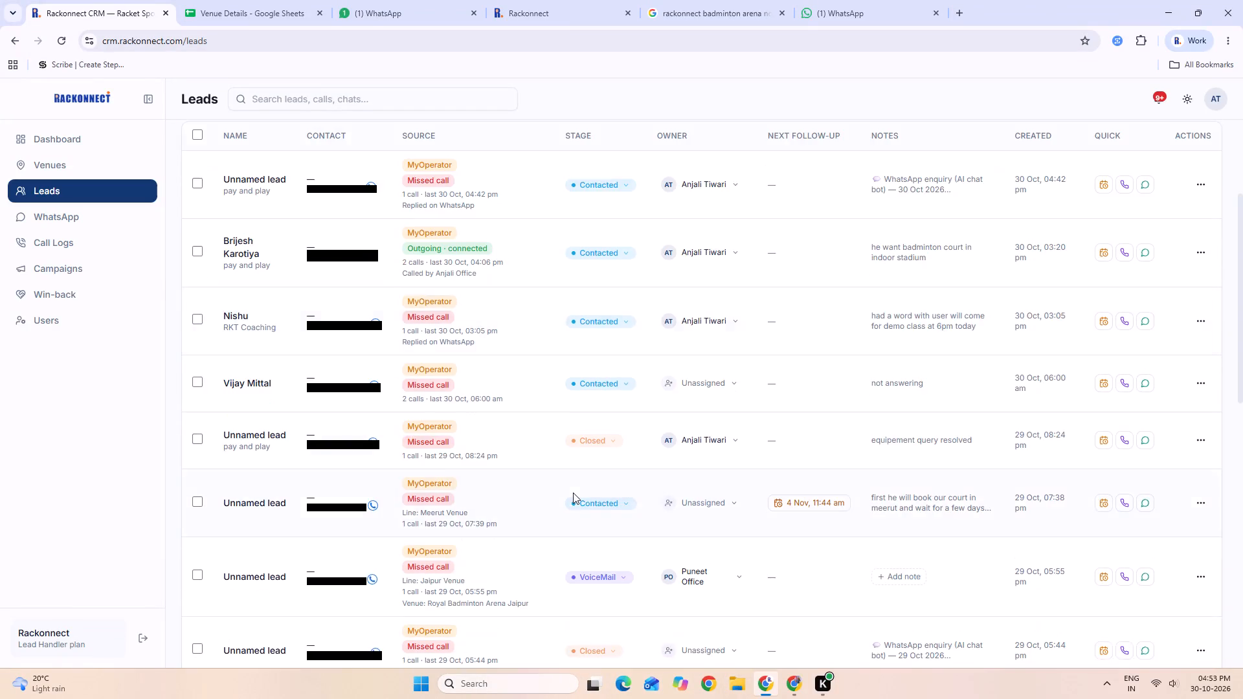
scroll(573, 493, "down", 11)
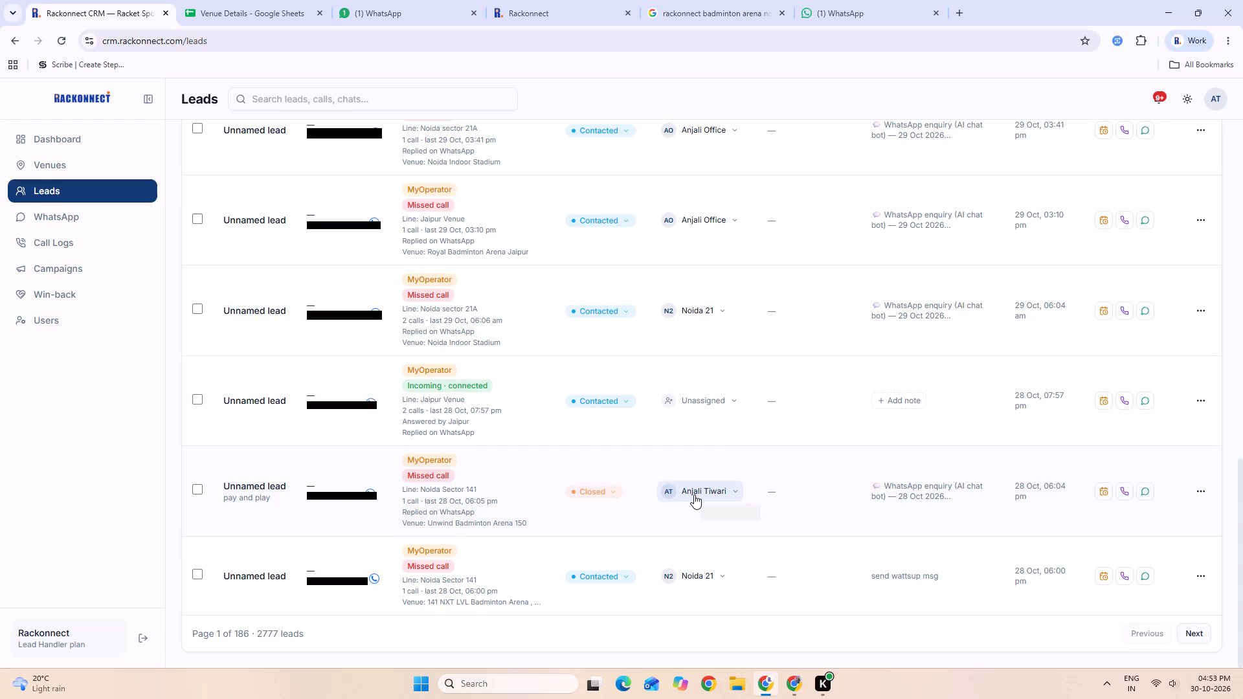
scroll(719, 480, "down", 3)
scroll(541, 509, "up", 16)
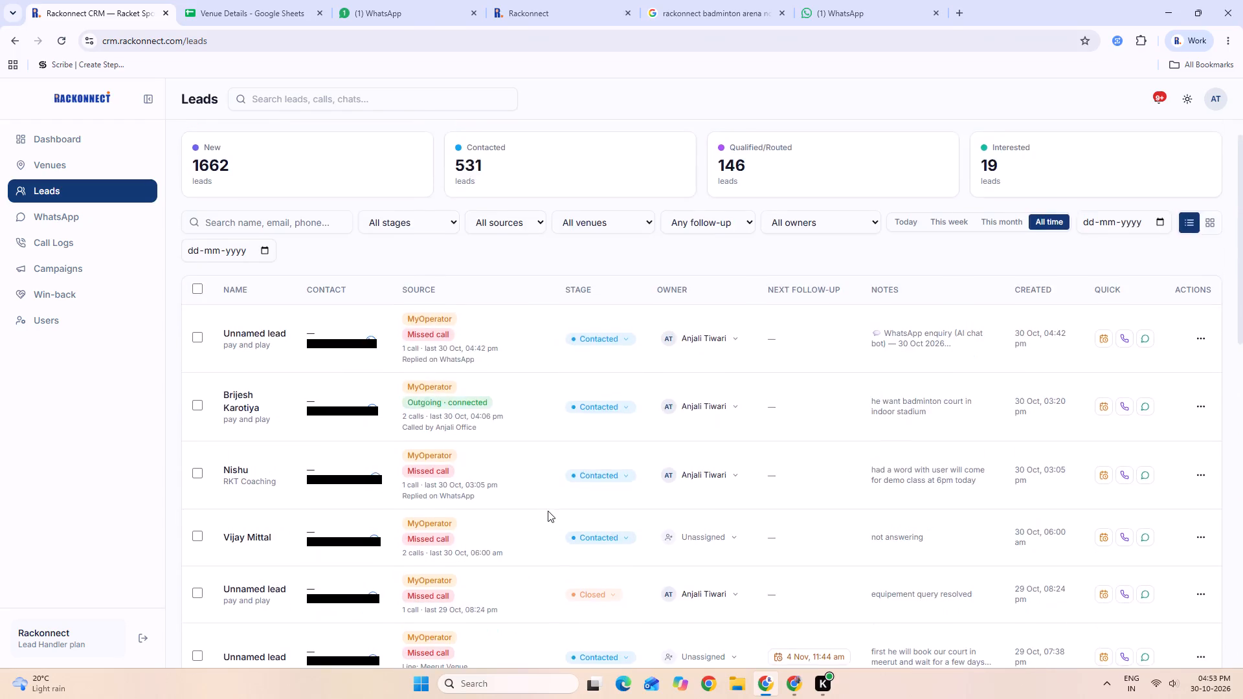
scroll(548, 511, "up", 7)
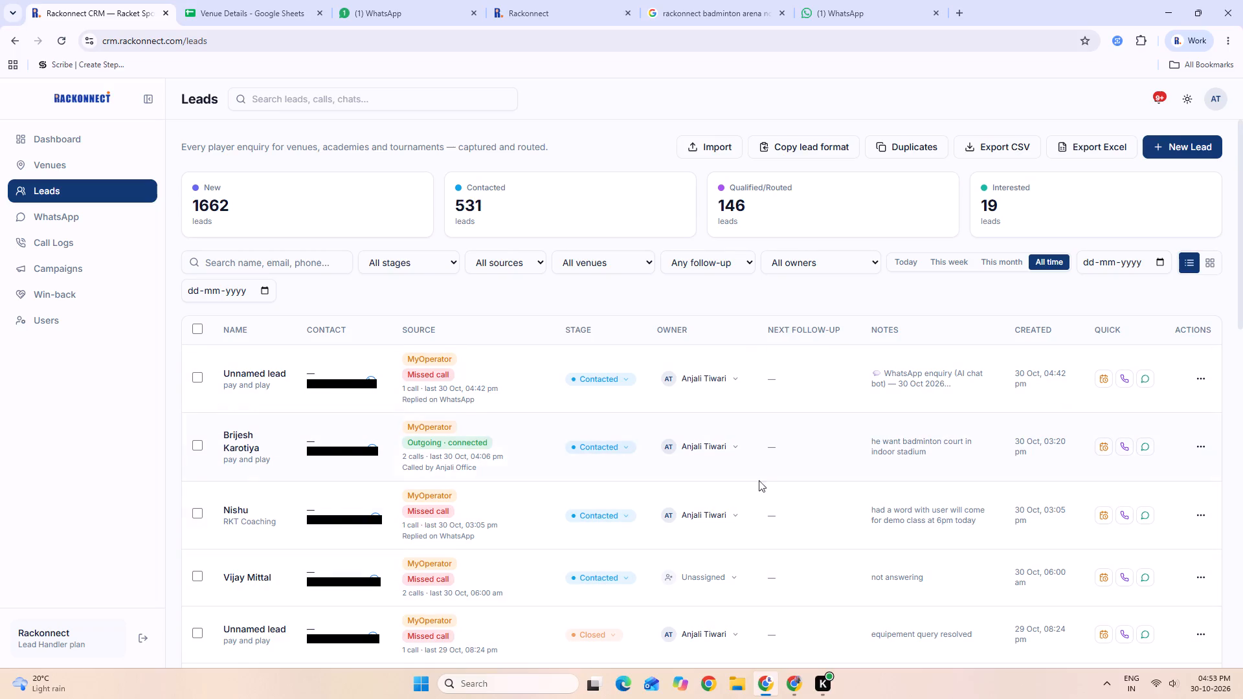
scroll(1123, 538, "down", 7)
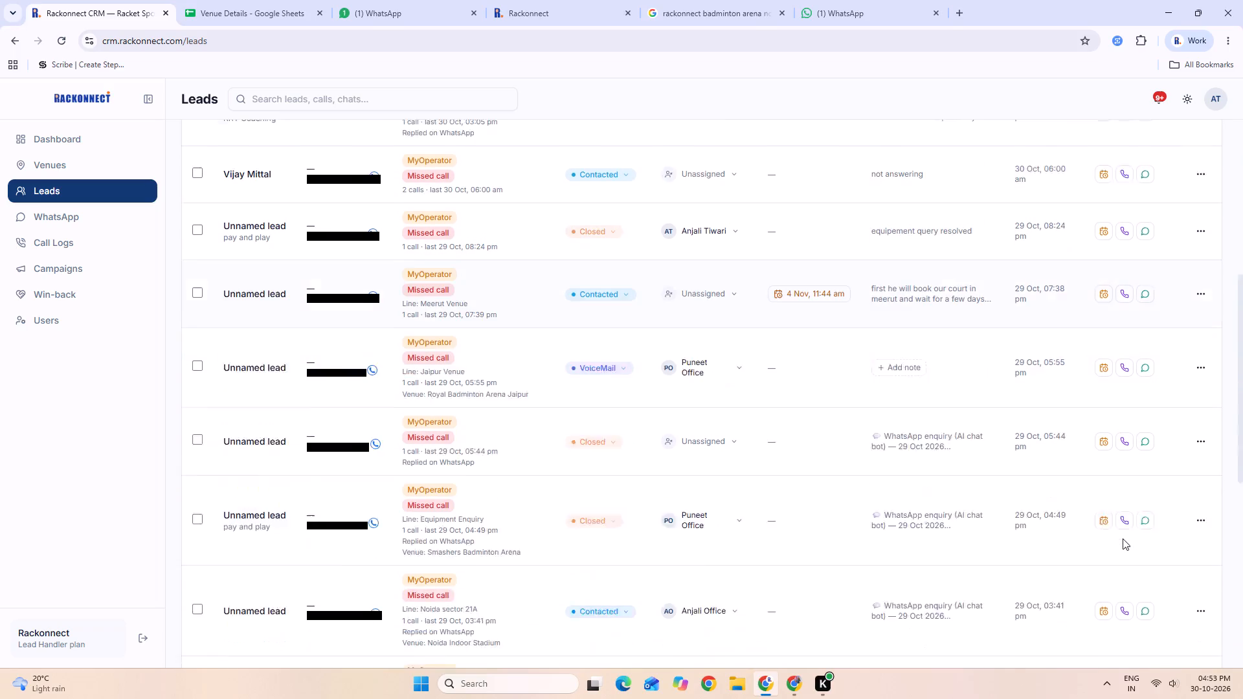
scroll(1123, 538, "down", 10)
scroll(1123, 538, "up", 3)
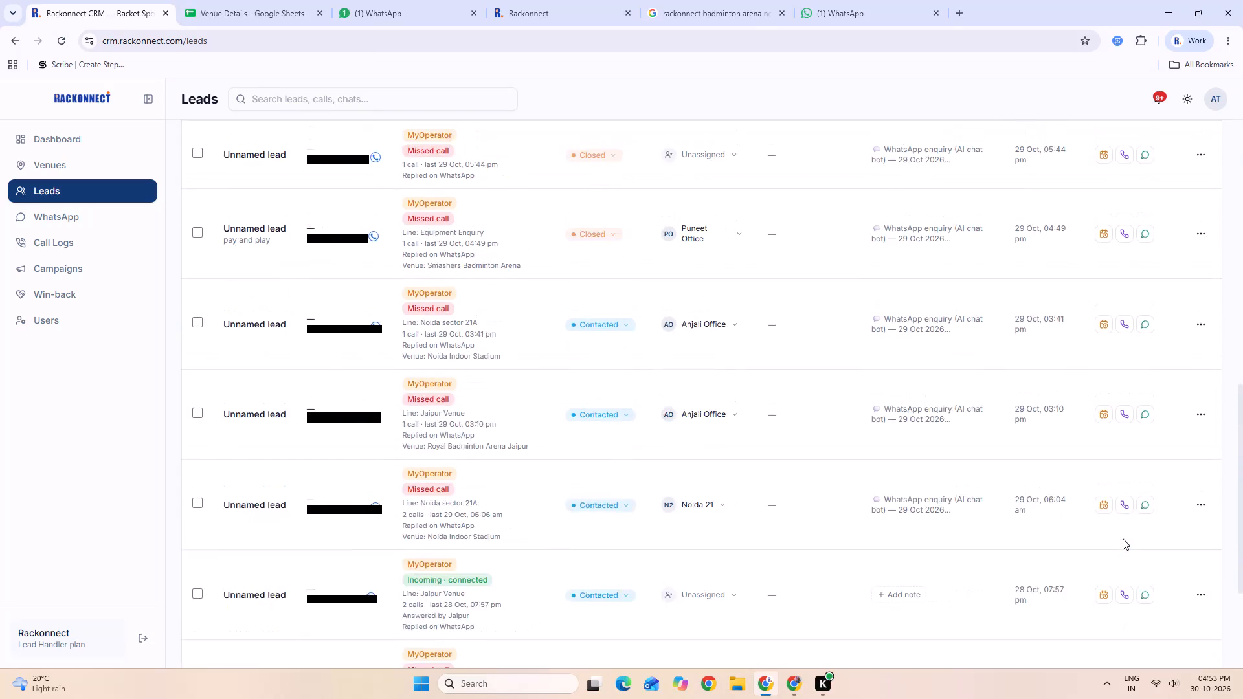
scroll(1123, 538, "down", 9)
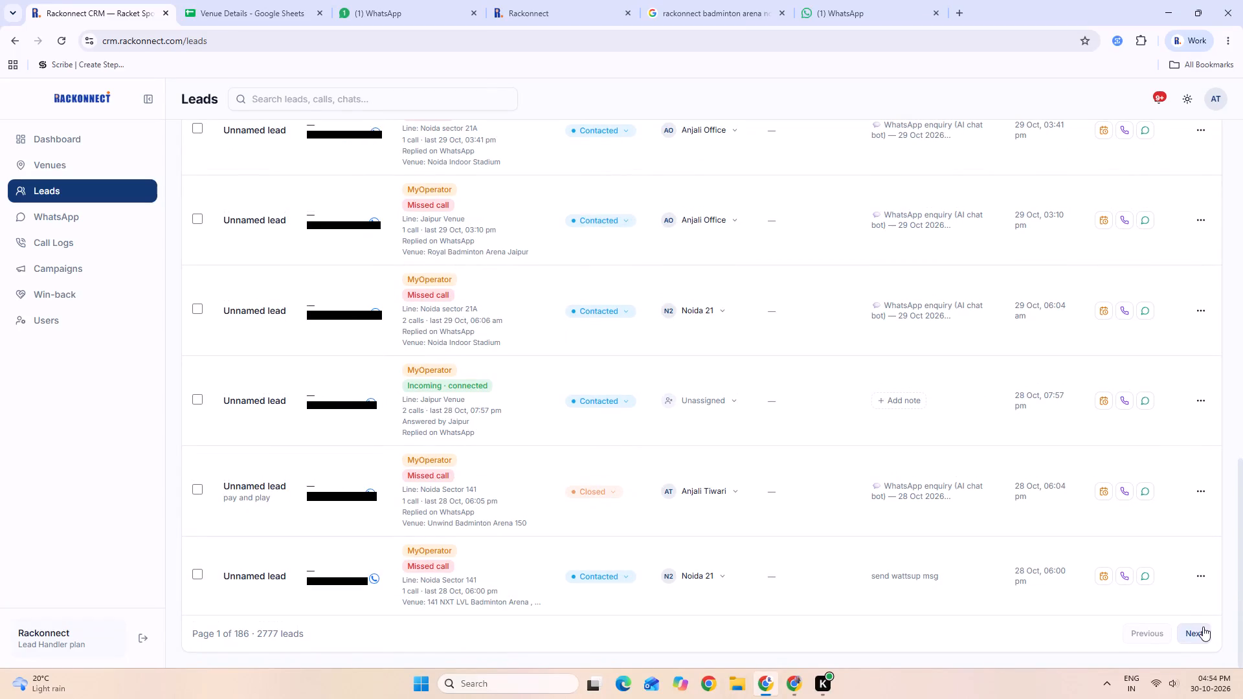
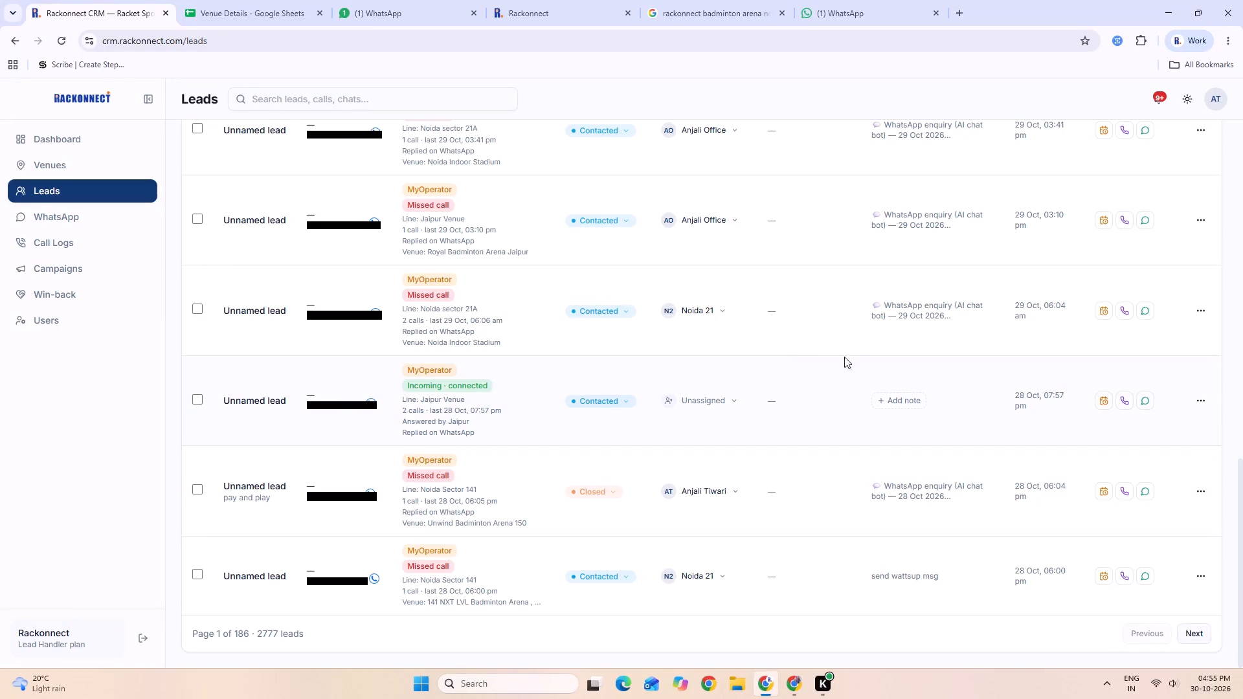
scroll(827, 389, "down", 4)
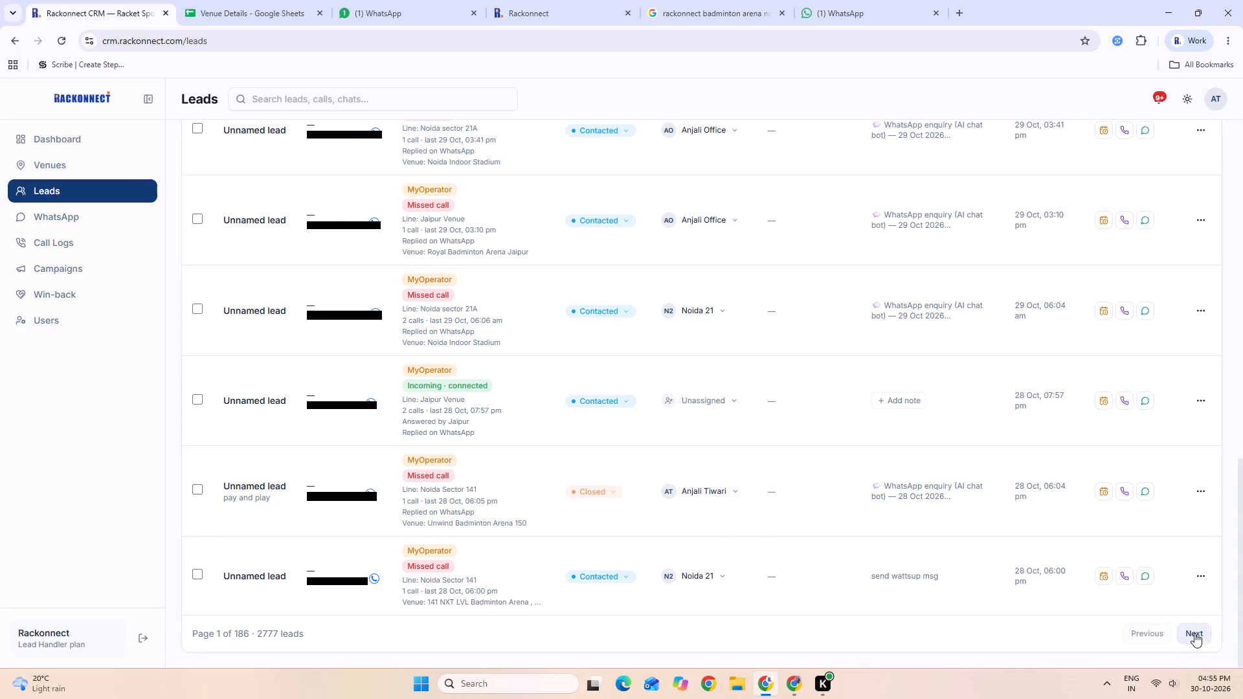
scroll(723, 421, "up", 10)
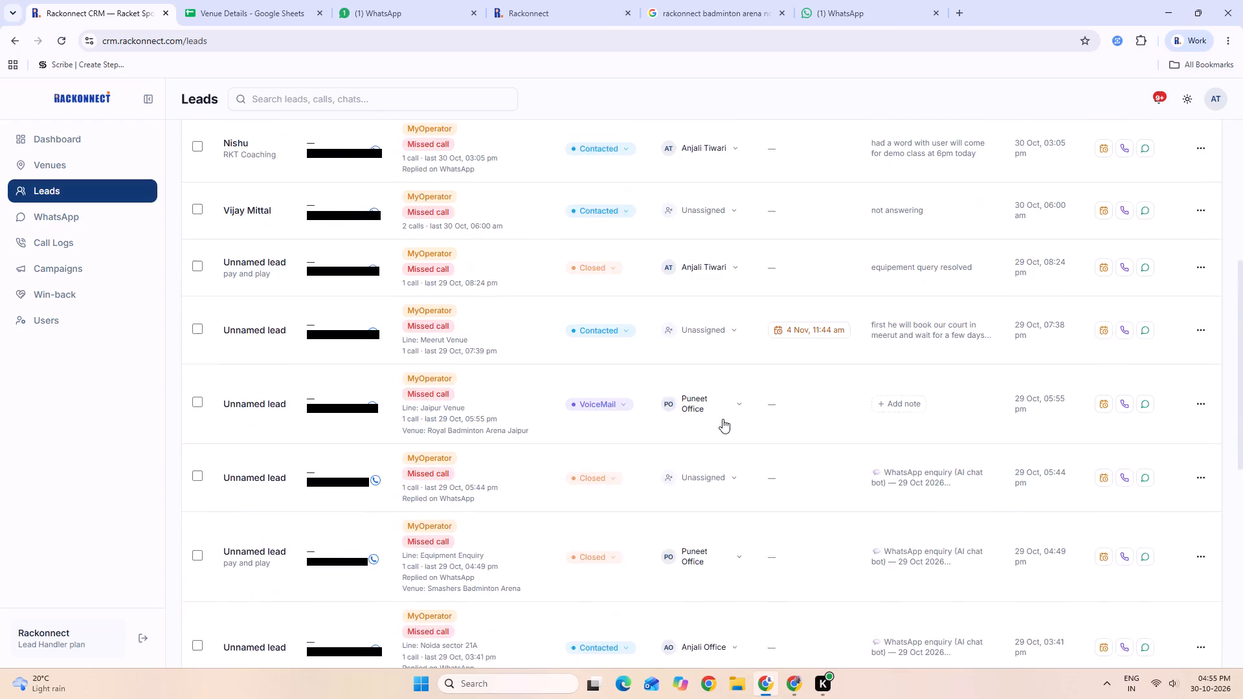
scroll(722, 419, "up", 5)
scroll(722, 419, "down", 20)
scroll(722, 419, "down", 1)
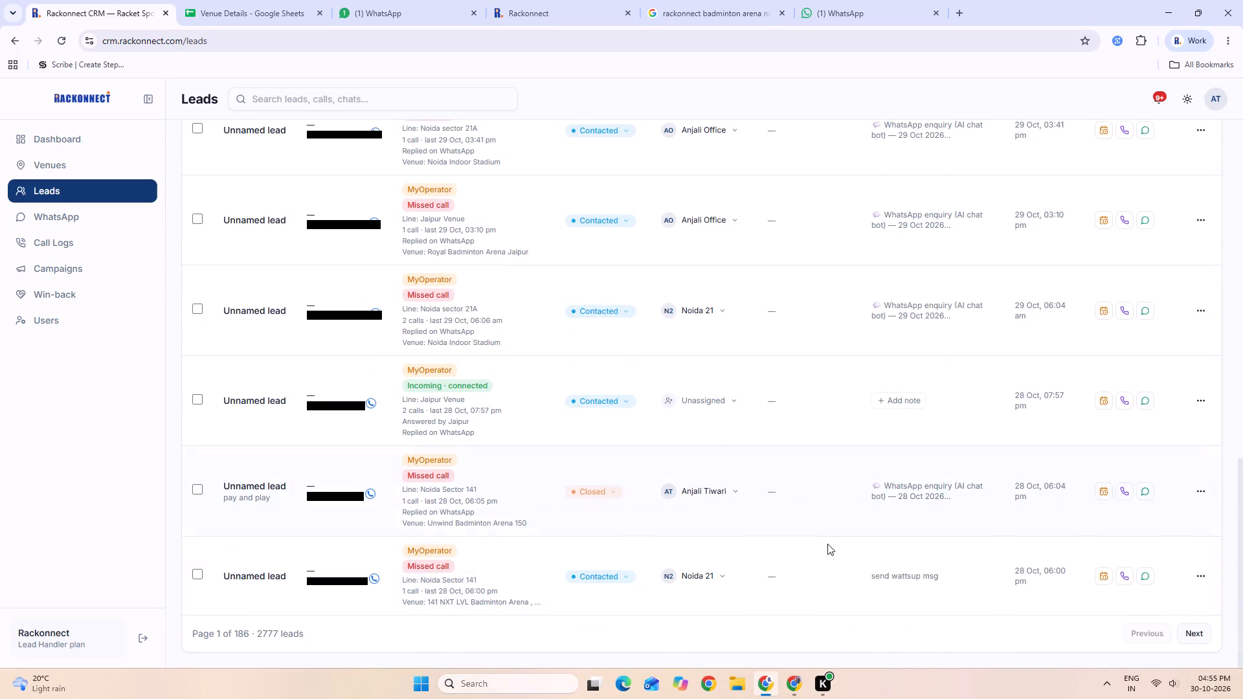
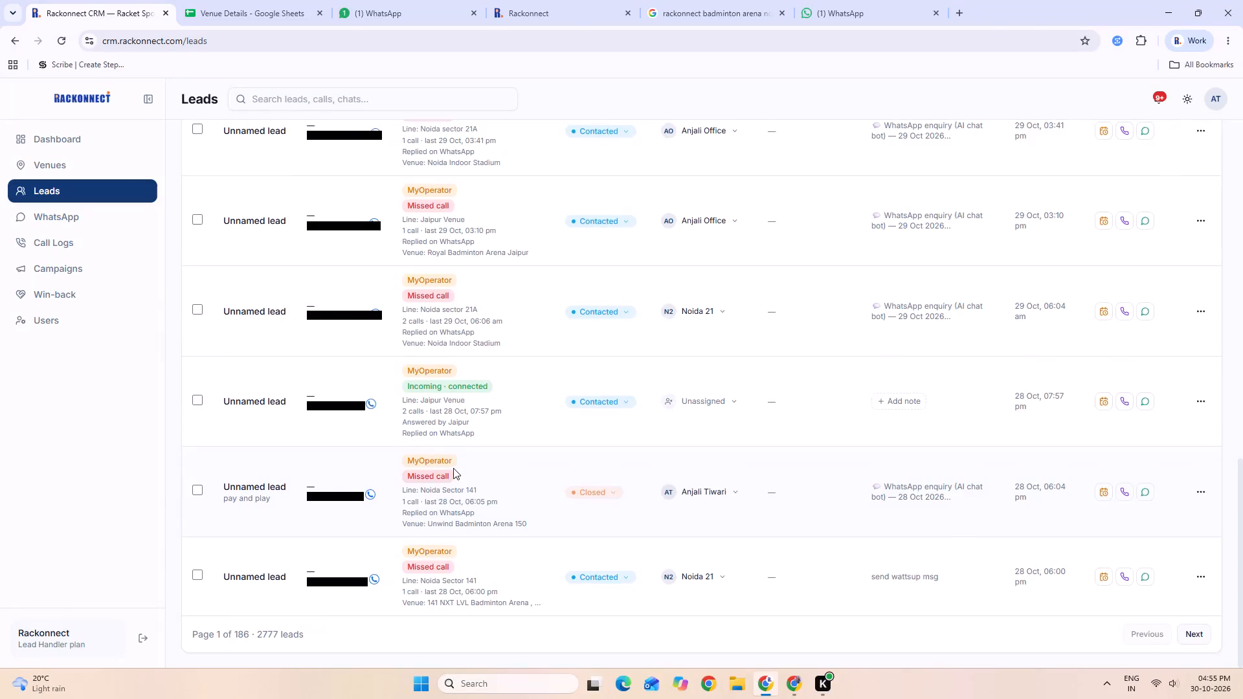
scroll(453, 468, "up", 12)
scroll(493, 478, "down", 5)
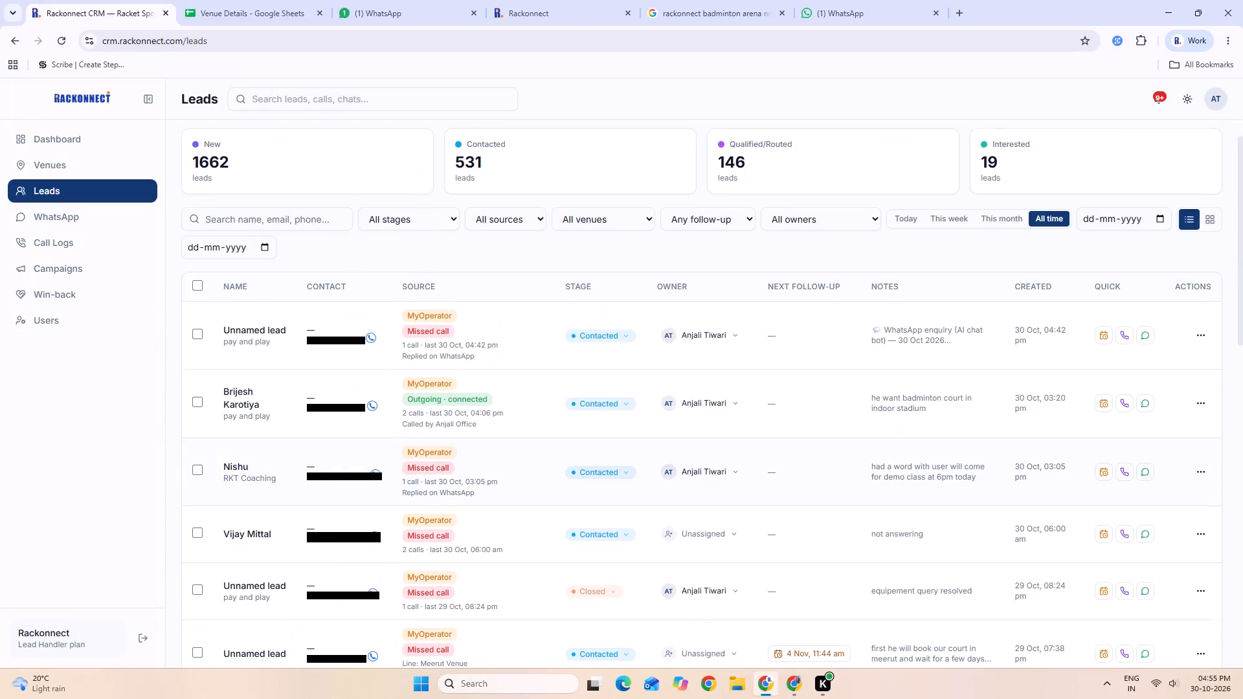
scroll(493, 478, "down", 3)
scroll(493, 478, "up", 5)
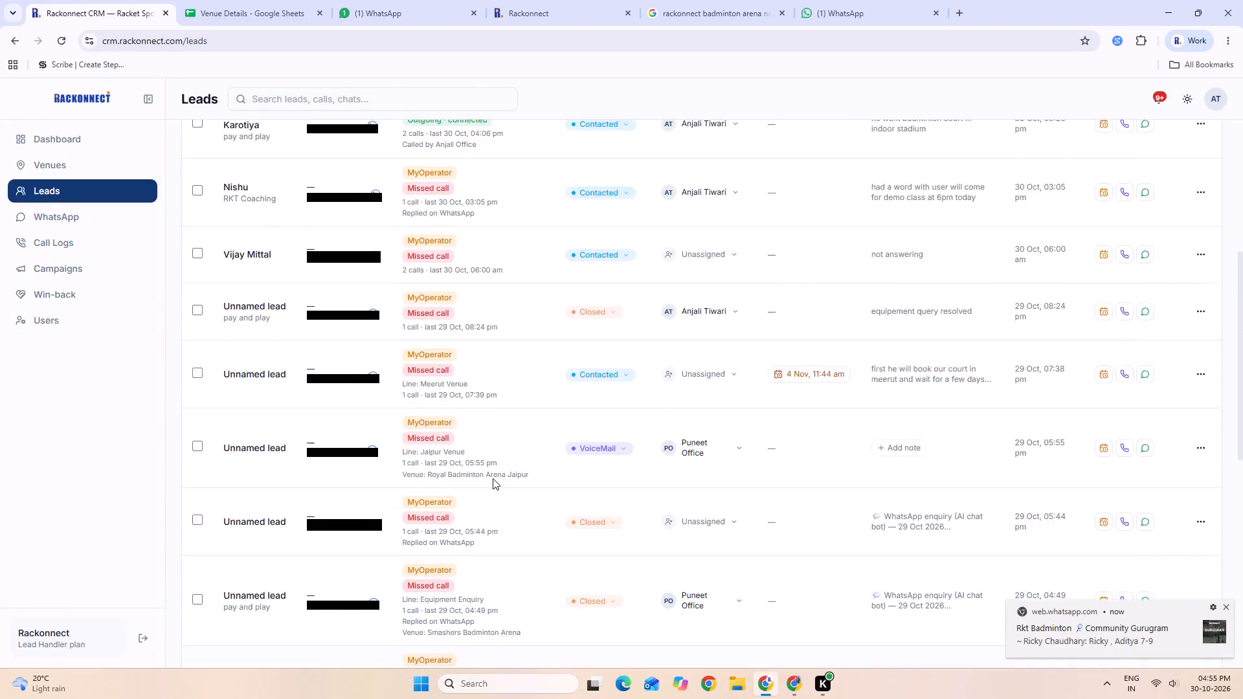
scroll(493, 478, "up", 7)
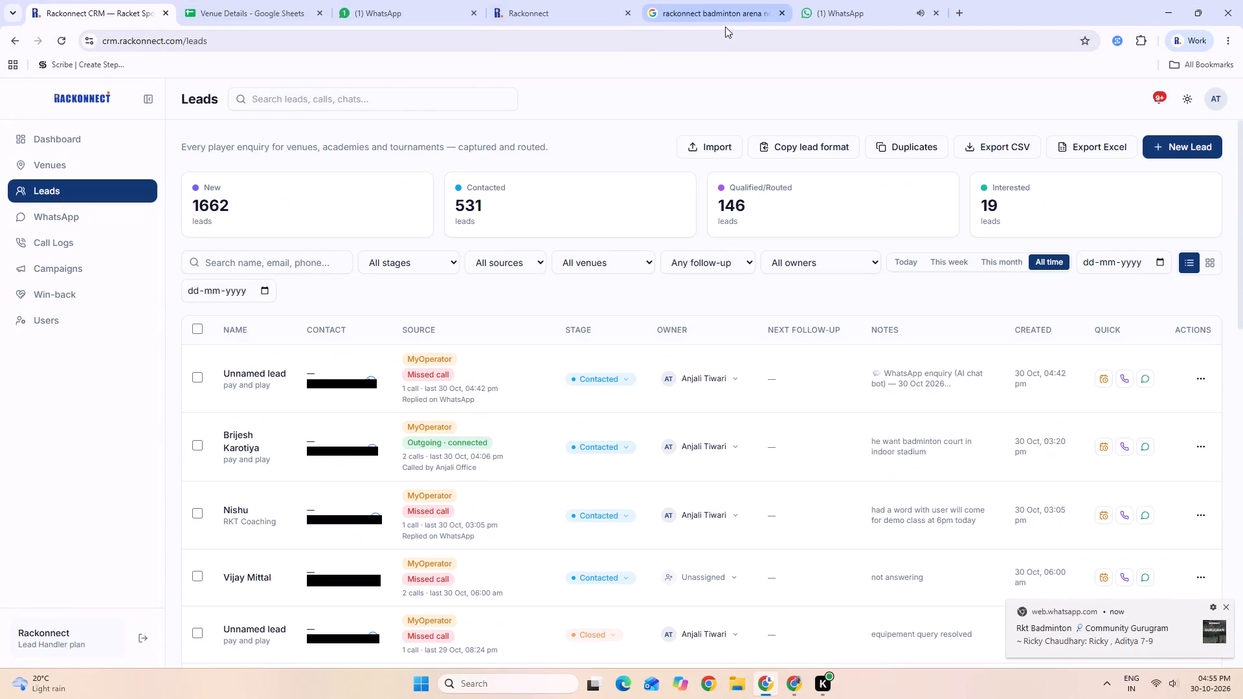
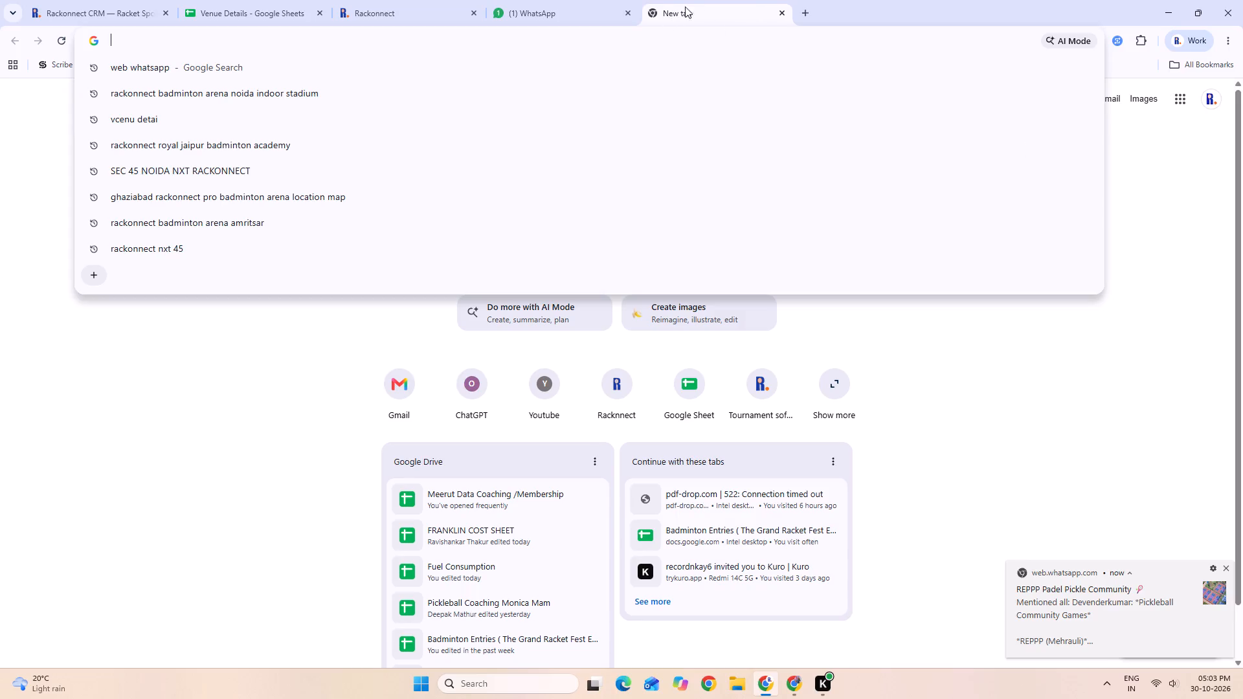
Close the blank browser tab and review the leads list again, checking each recent lead's stage, owner, follow-up and notes.
left_click(782, 15)
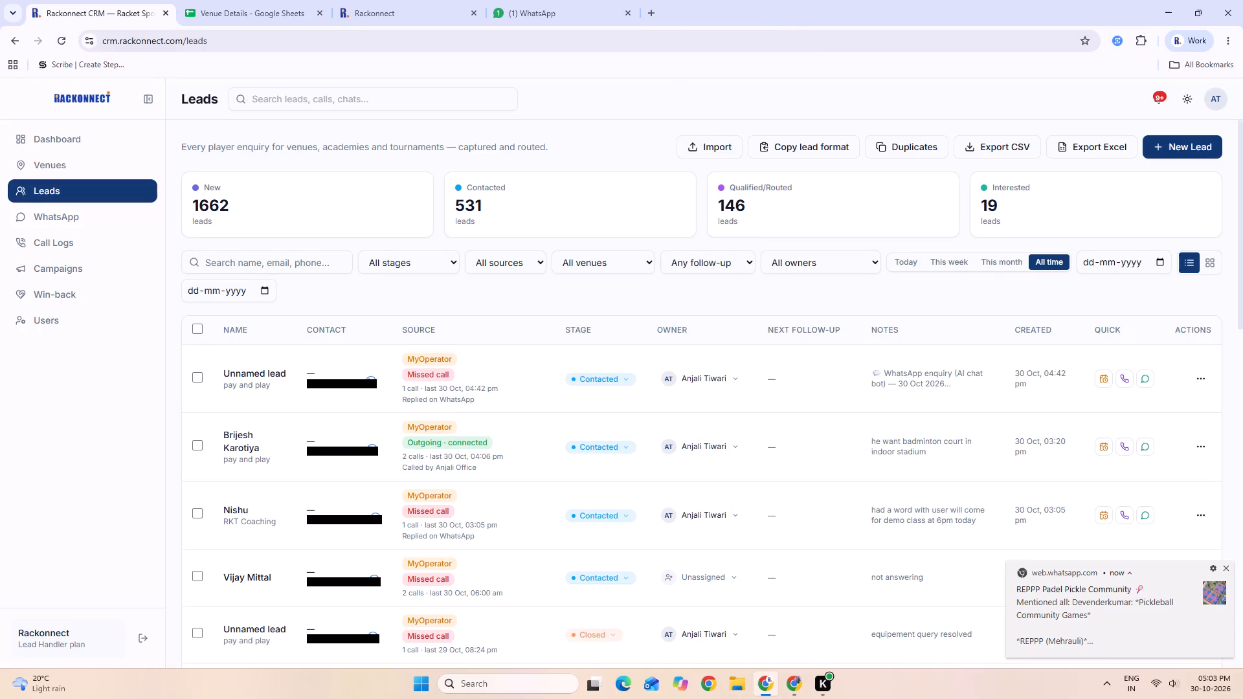
scroll(747, 399, "down", 2)
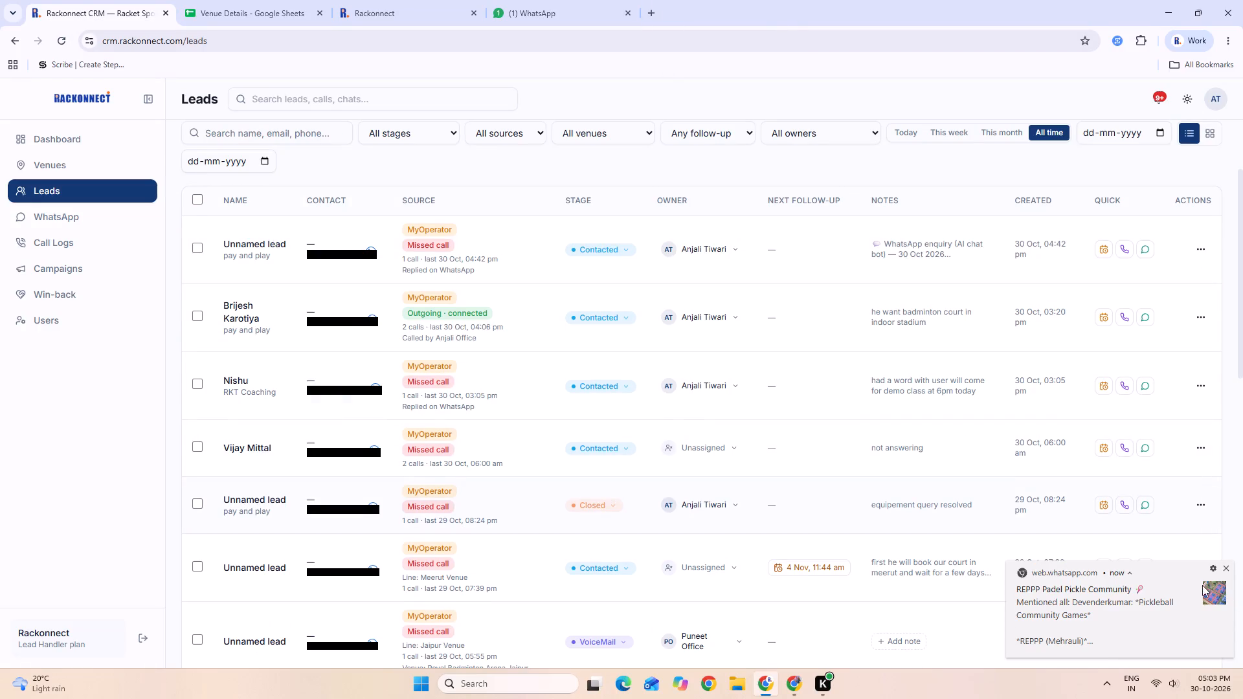
left_click(1226, 566)
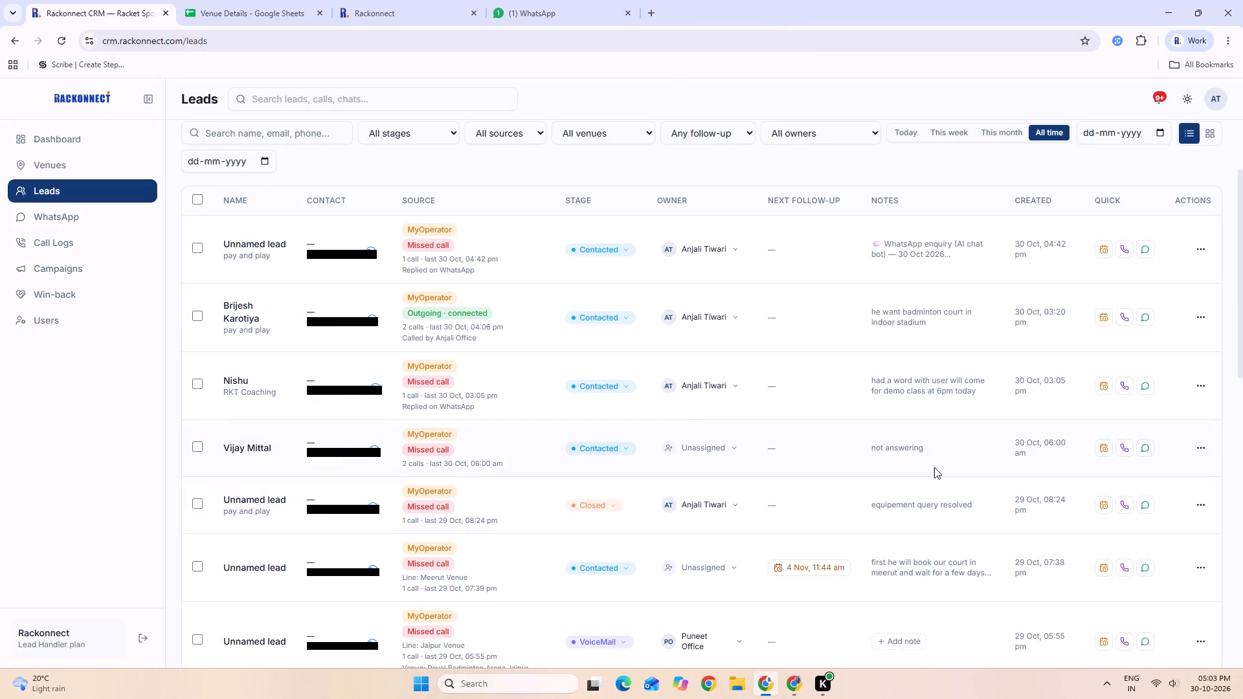
scroll(932, 453, "down", 7)
scroll(932, 453, "up", 6)
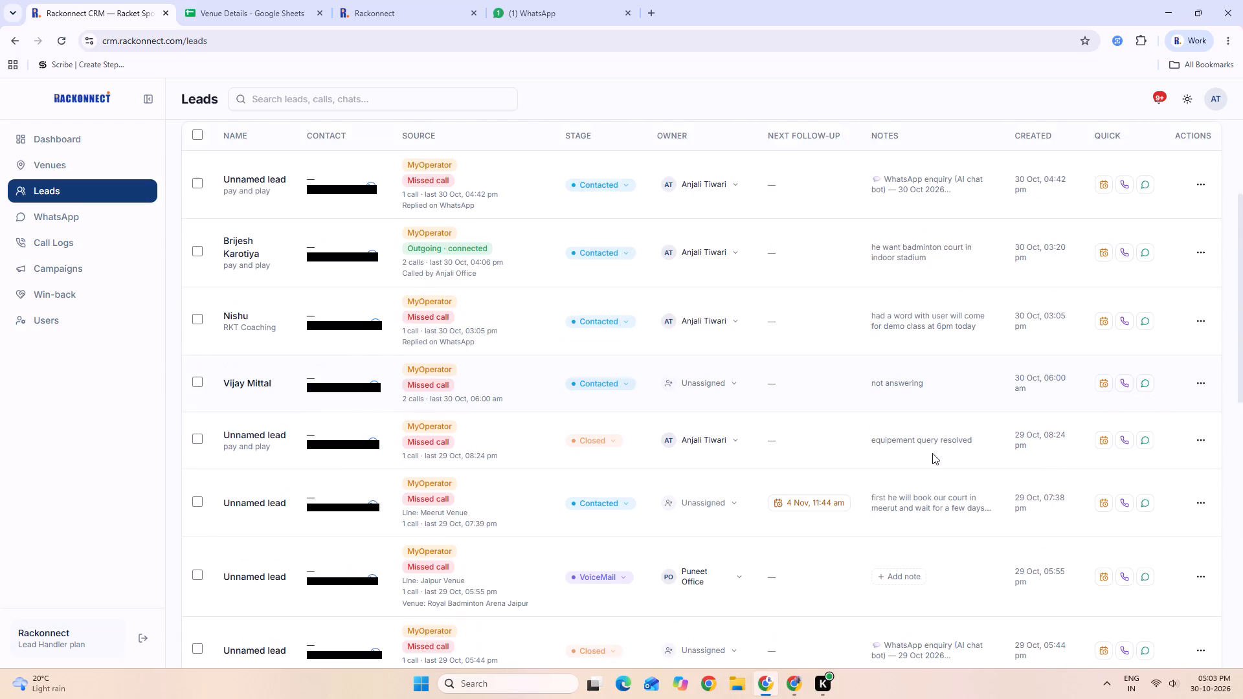
scroll(932, 453, "up", 5)
scroll(932, 453, "down", 5)
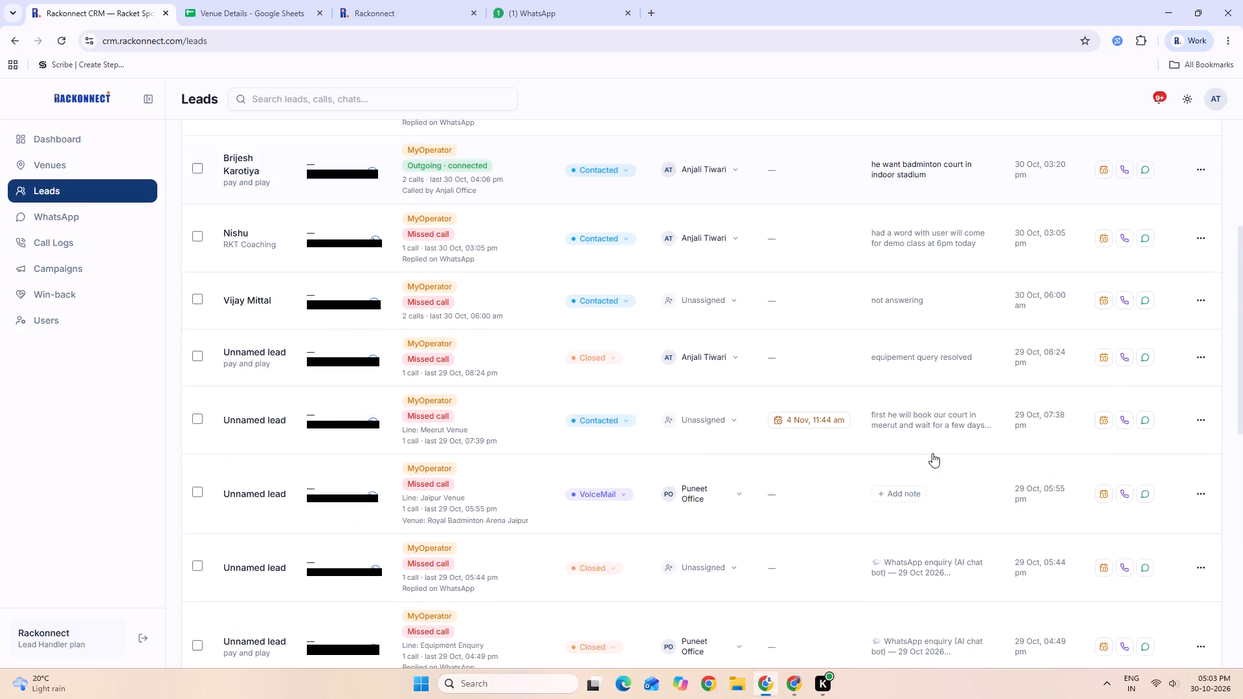
scroll(932, 453, "up", 8)
scroll(932, 453, "down", 10)
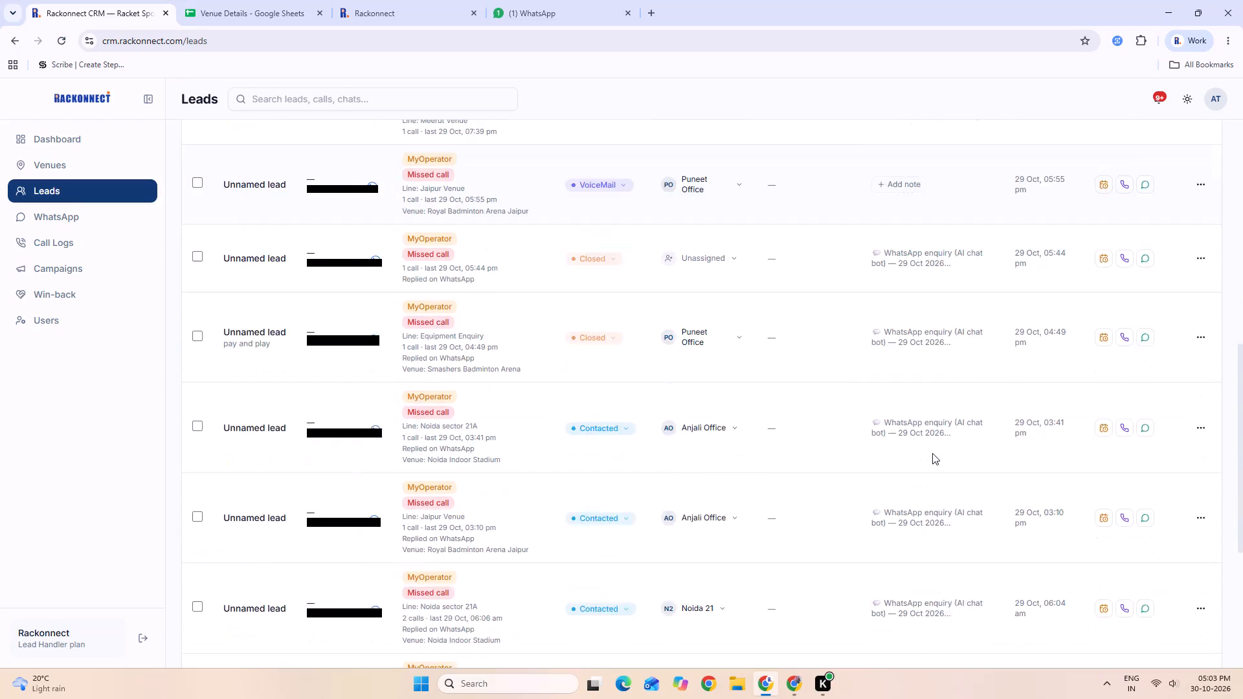
scroll(932, 453, "down", 13)
scroll(932, 453, "up", 3)
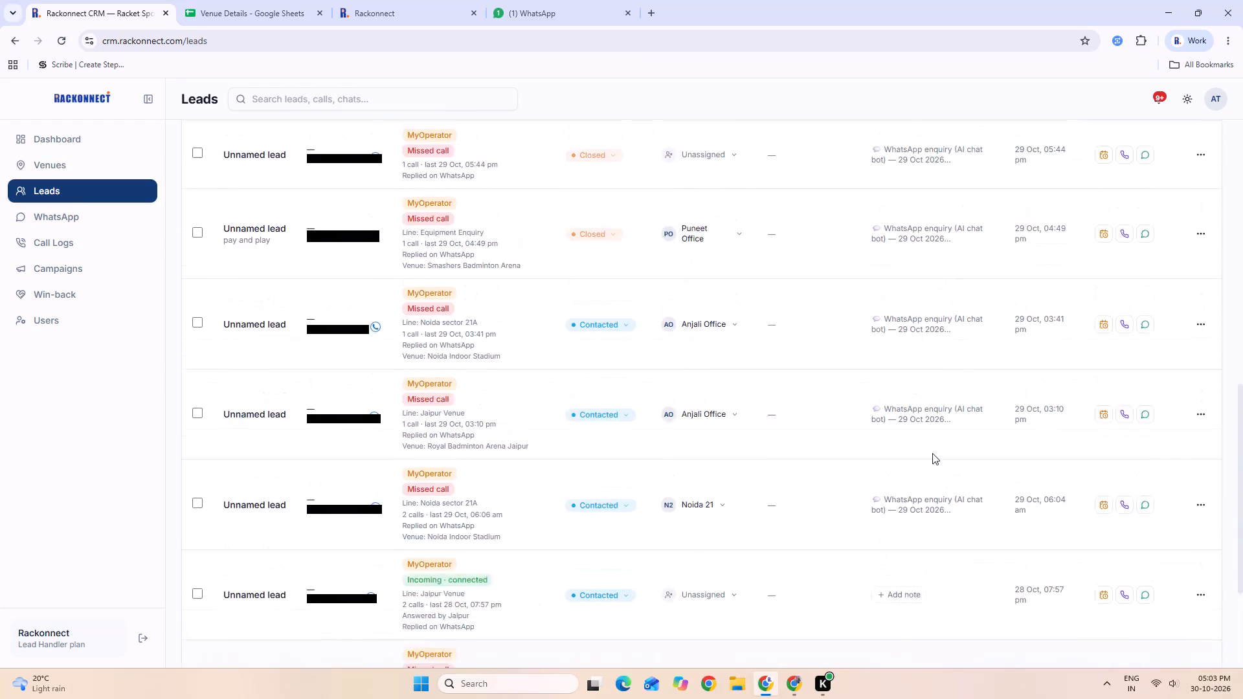
scroll(932, 453, "up", 17)
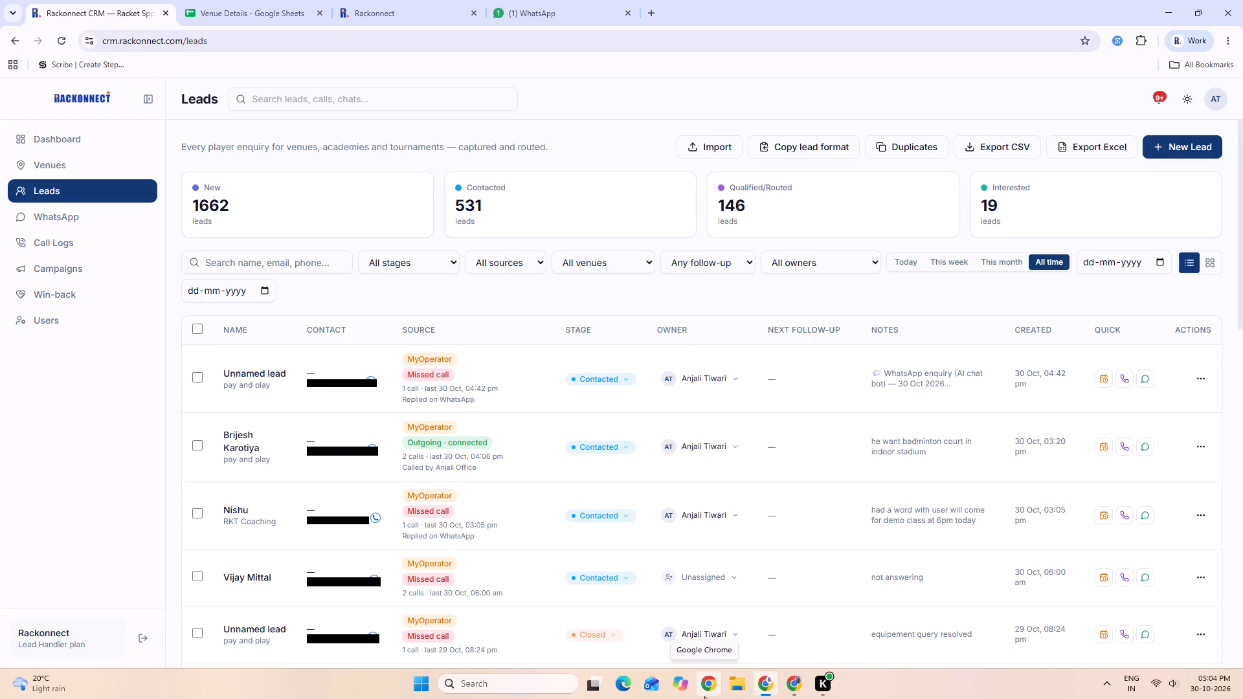
Switch to the Rackonnect court booking site and check the day's slot availability for wooden courts C1 and C2.
left_click(386, 16)
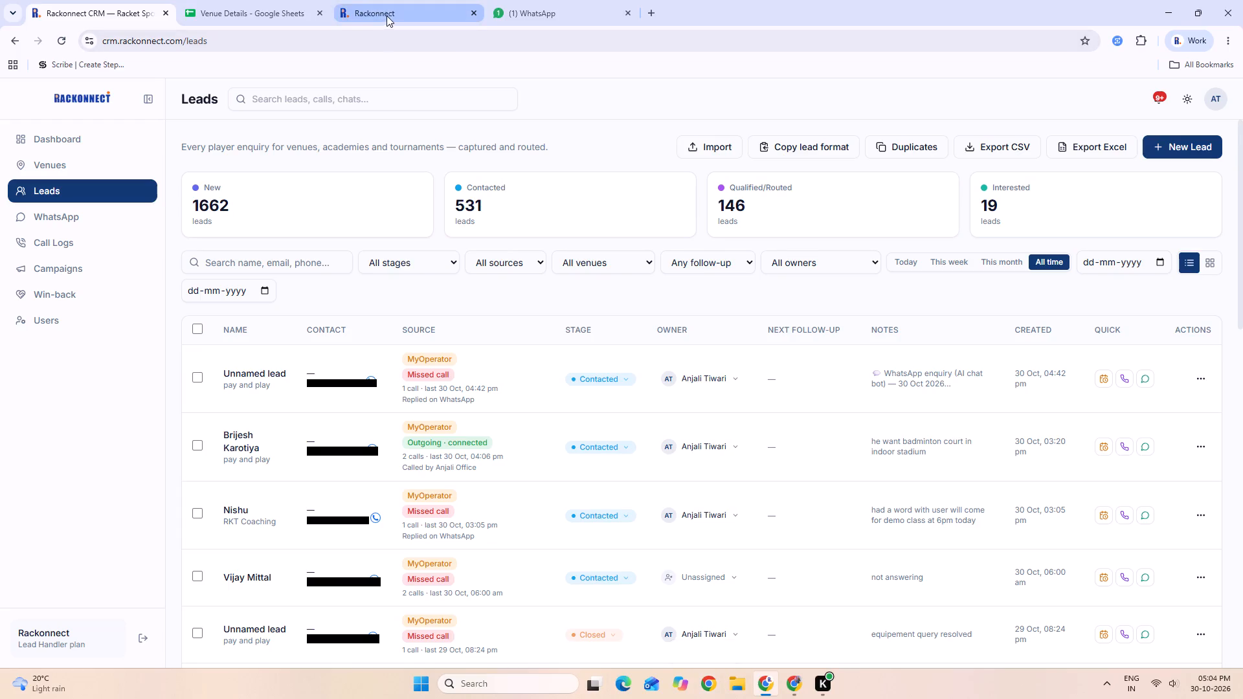
scroll(608, 392, "down", 3)
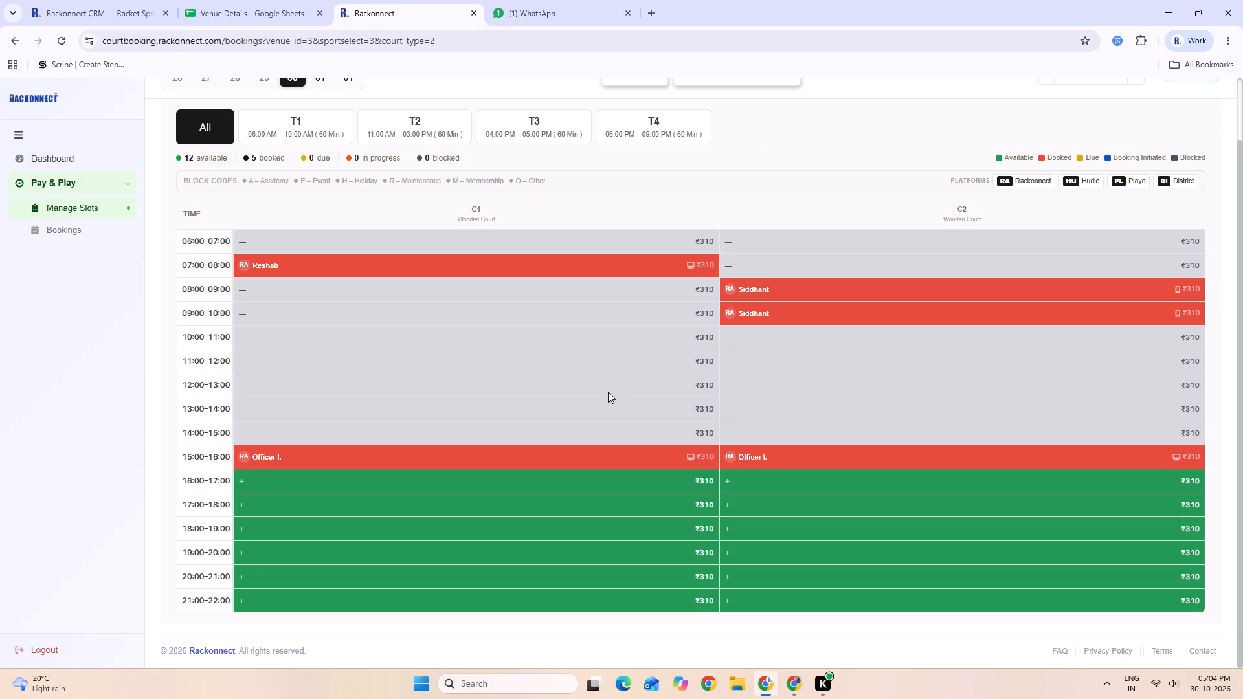
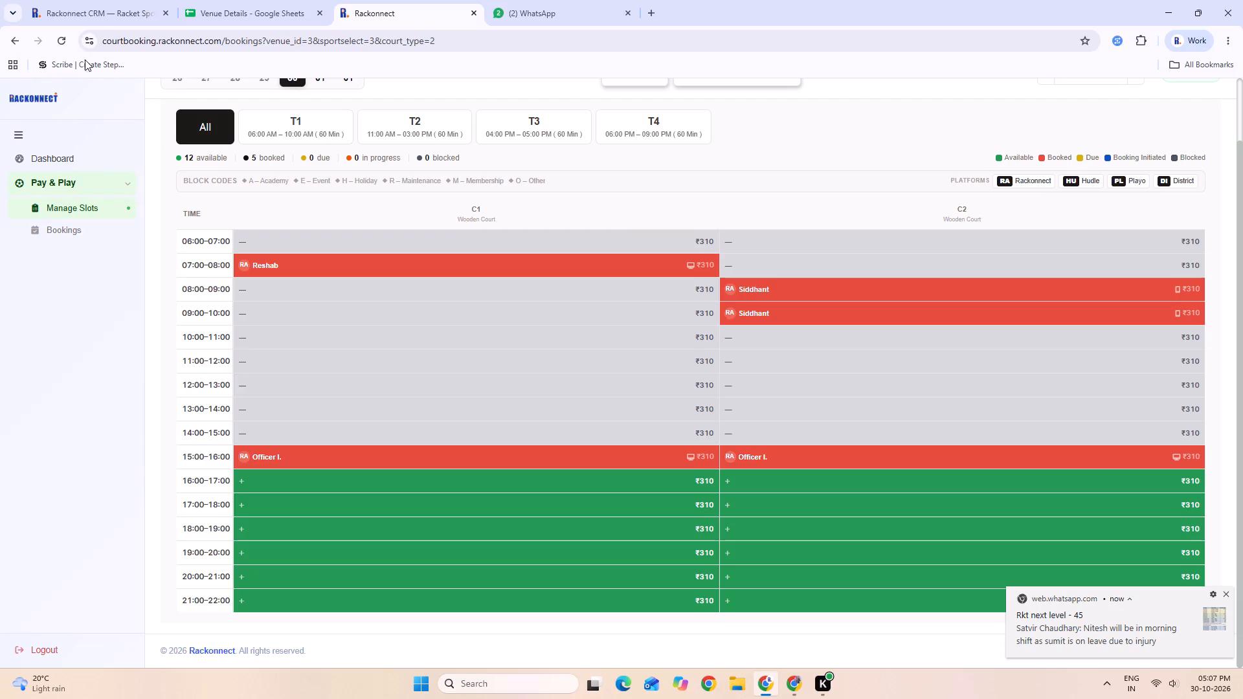
Switch back to the Rackonnect CRM and open the lead linked to the 30 Oct, 05:02 pm missed call in the call logs.
left_click(95, 19)
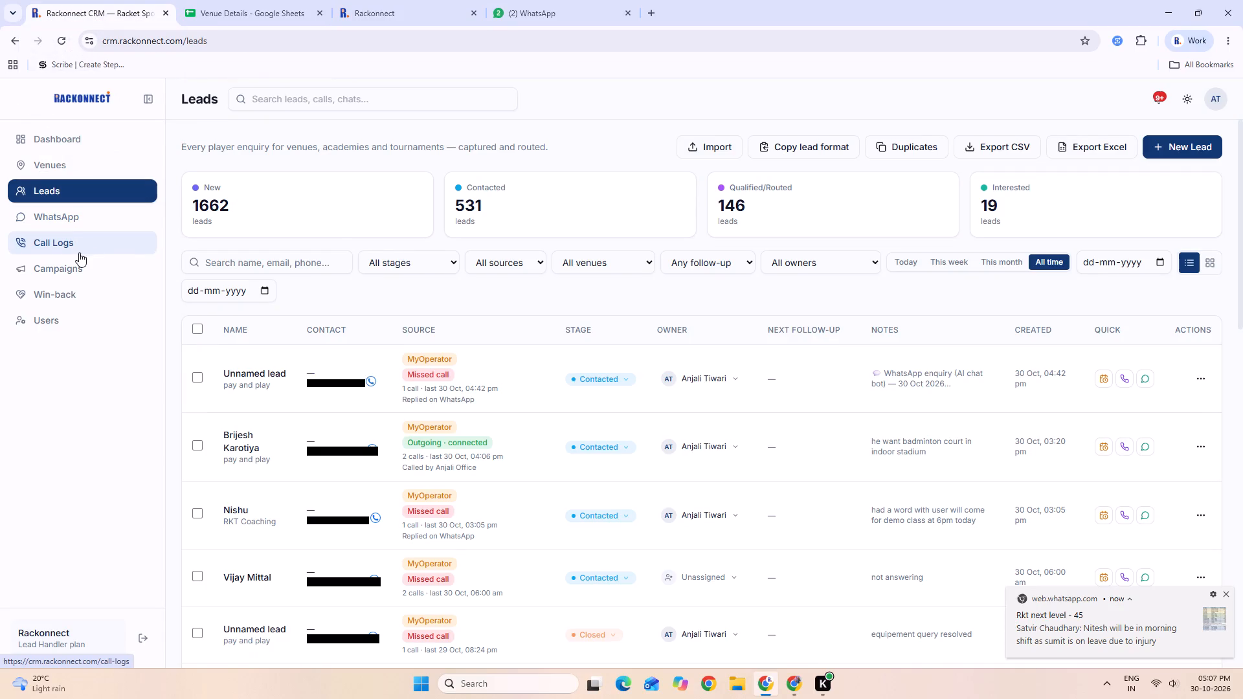
left_click(73, 245)
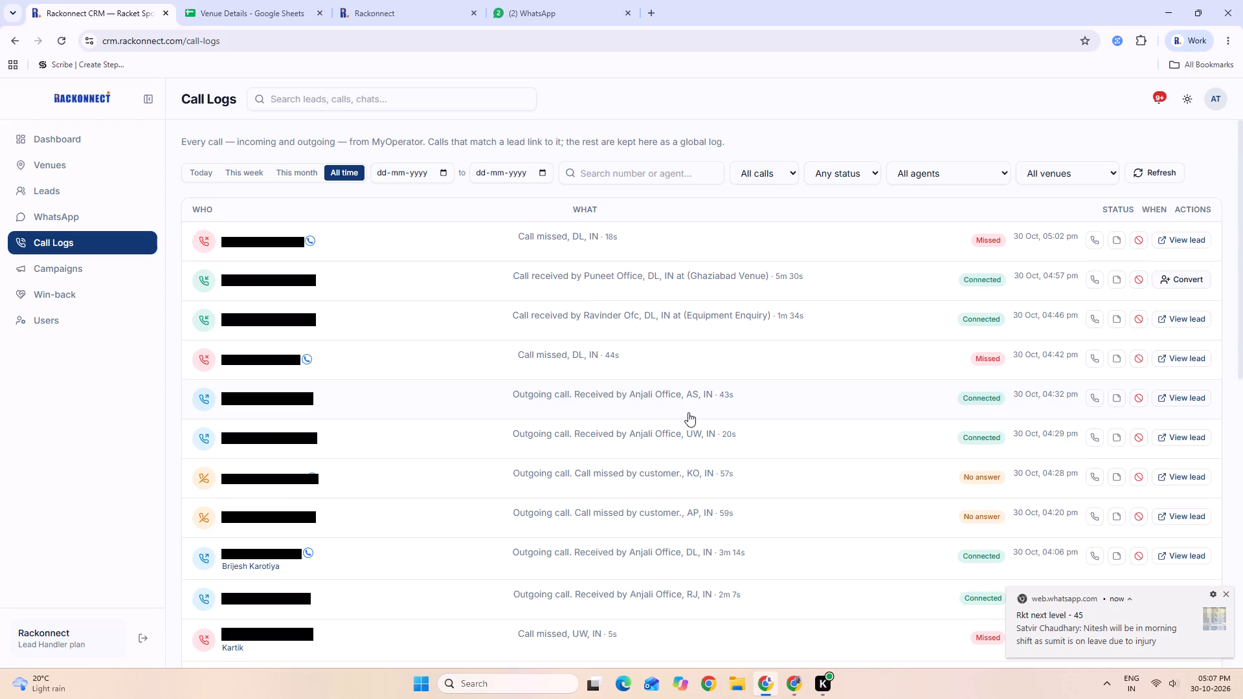
left_click(1173, 234)
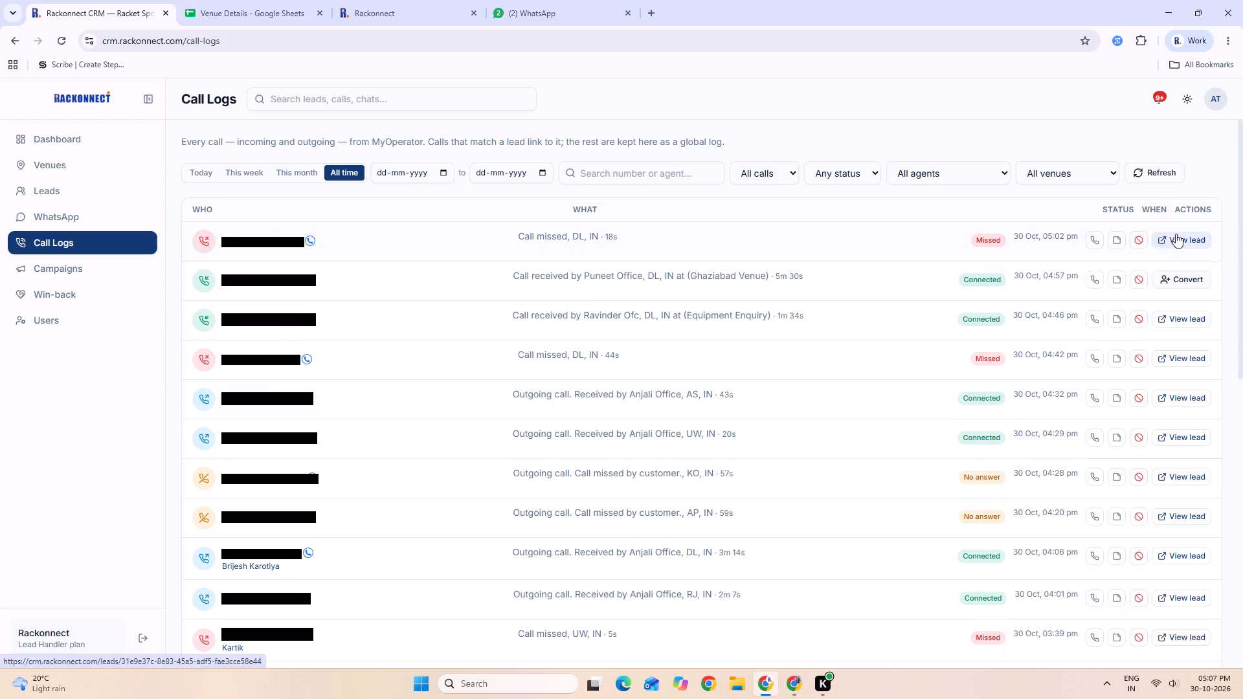
left_click(1185, 239)
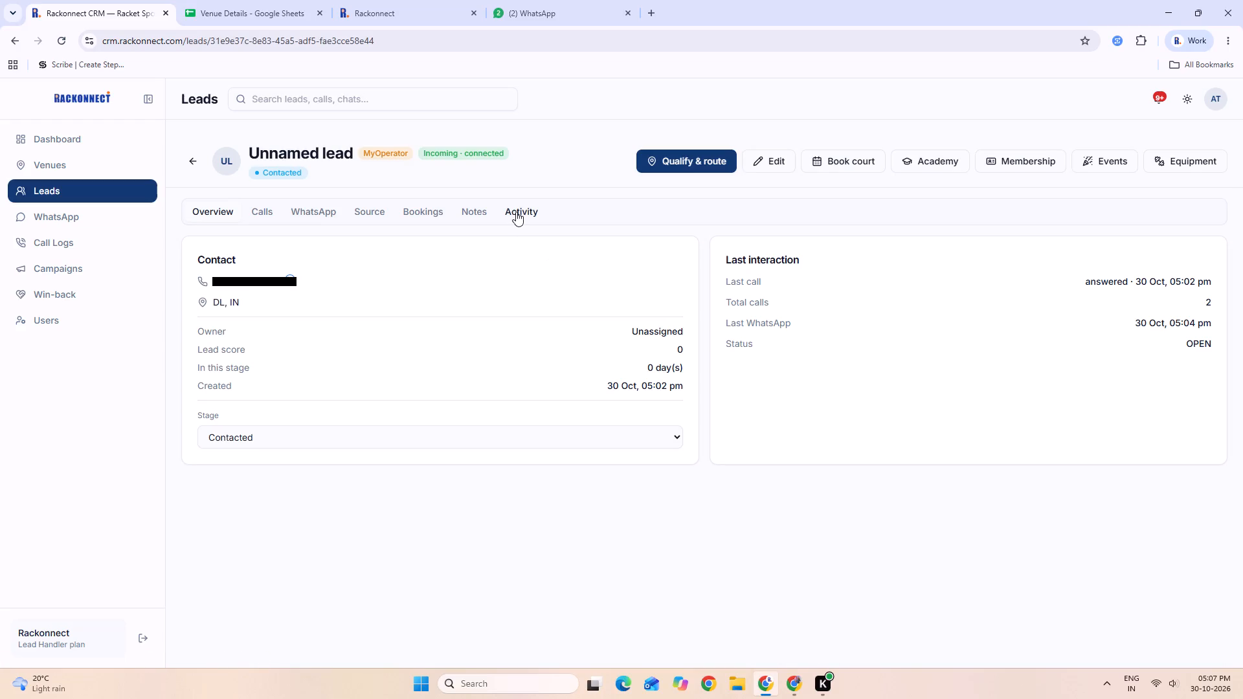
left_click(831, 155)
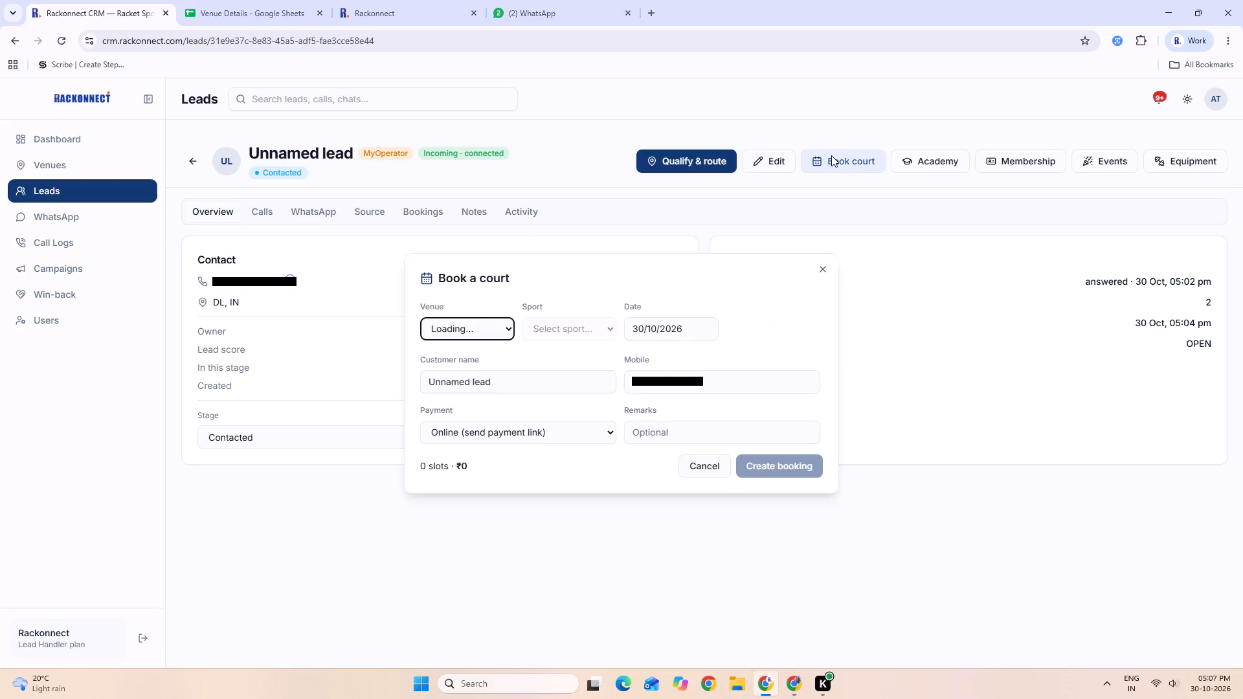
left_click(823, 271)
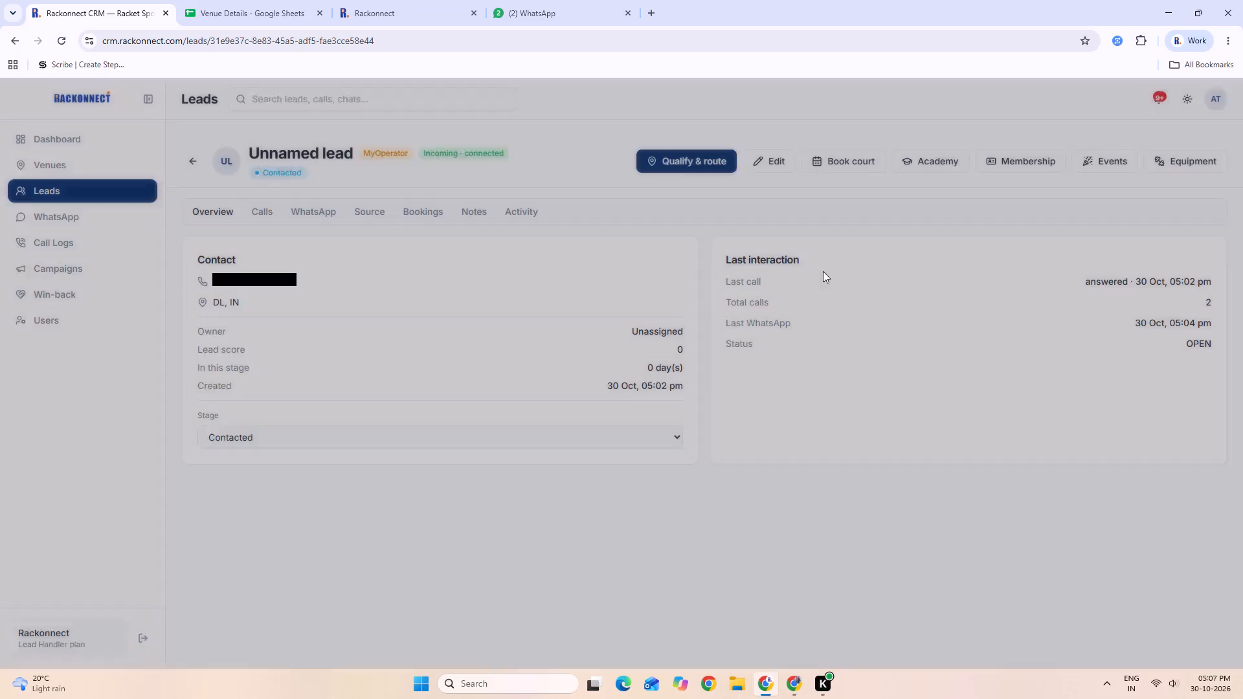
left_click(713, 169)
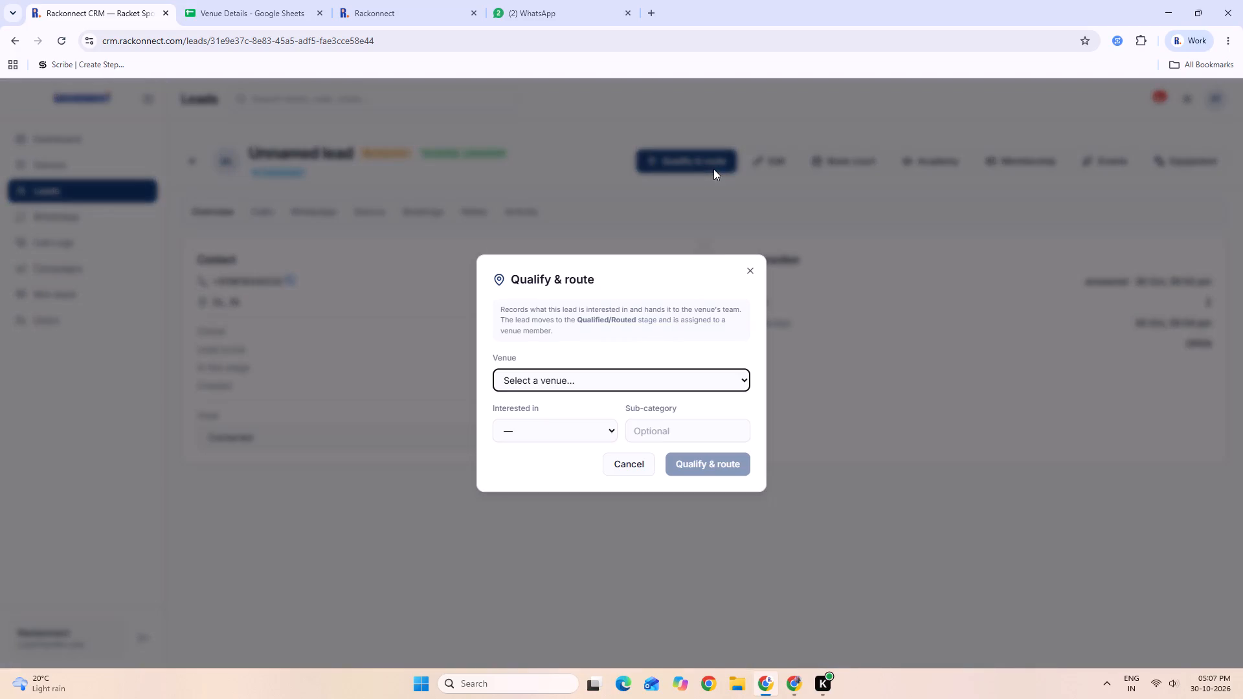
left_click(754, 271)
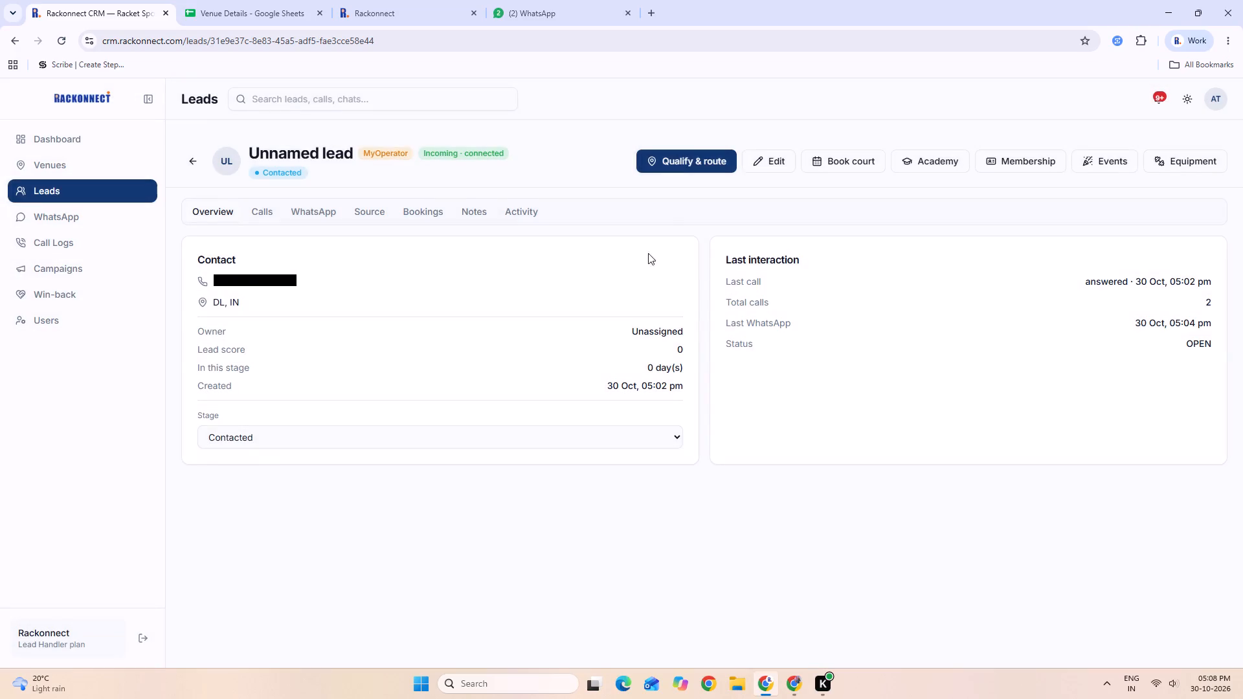
Edit the unnamed lead, setting its campaign to "pay and play" and assigning it to Anjali.
left_click(762, 163)
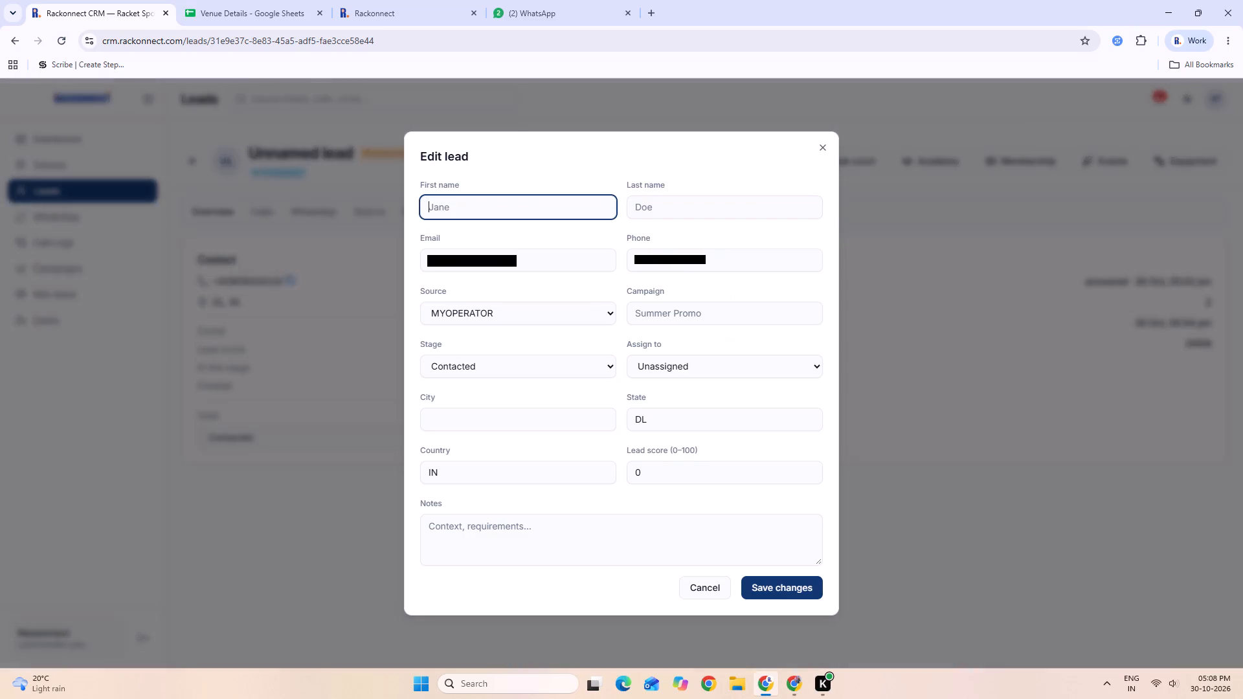
left_click(753, 312)
left_click(744, 371)
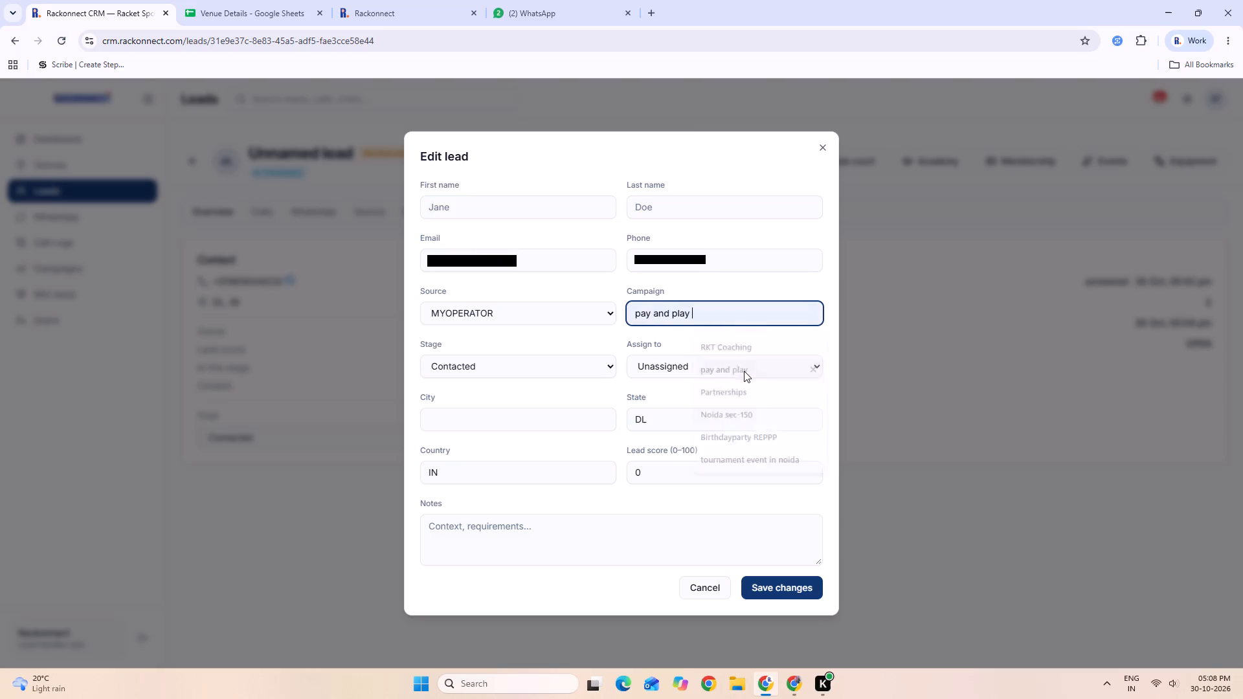
left_click(744, 371)
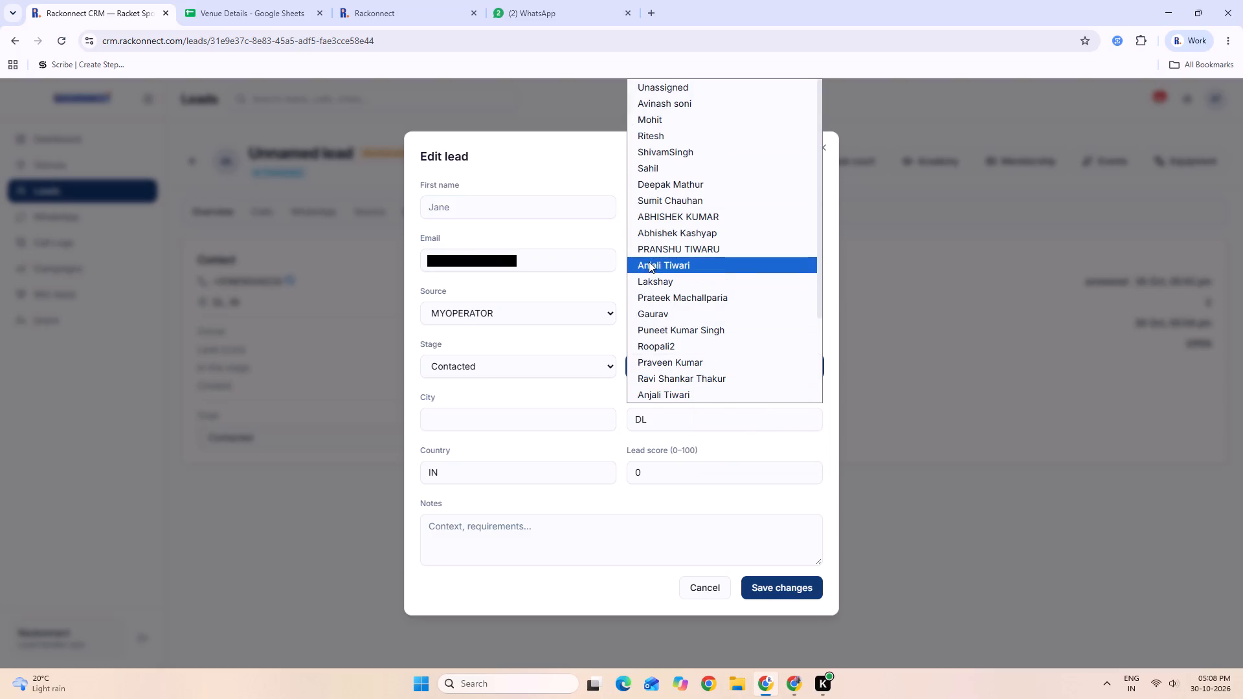
left_click(649, 261)
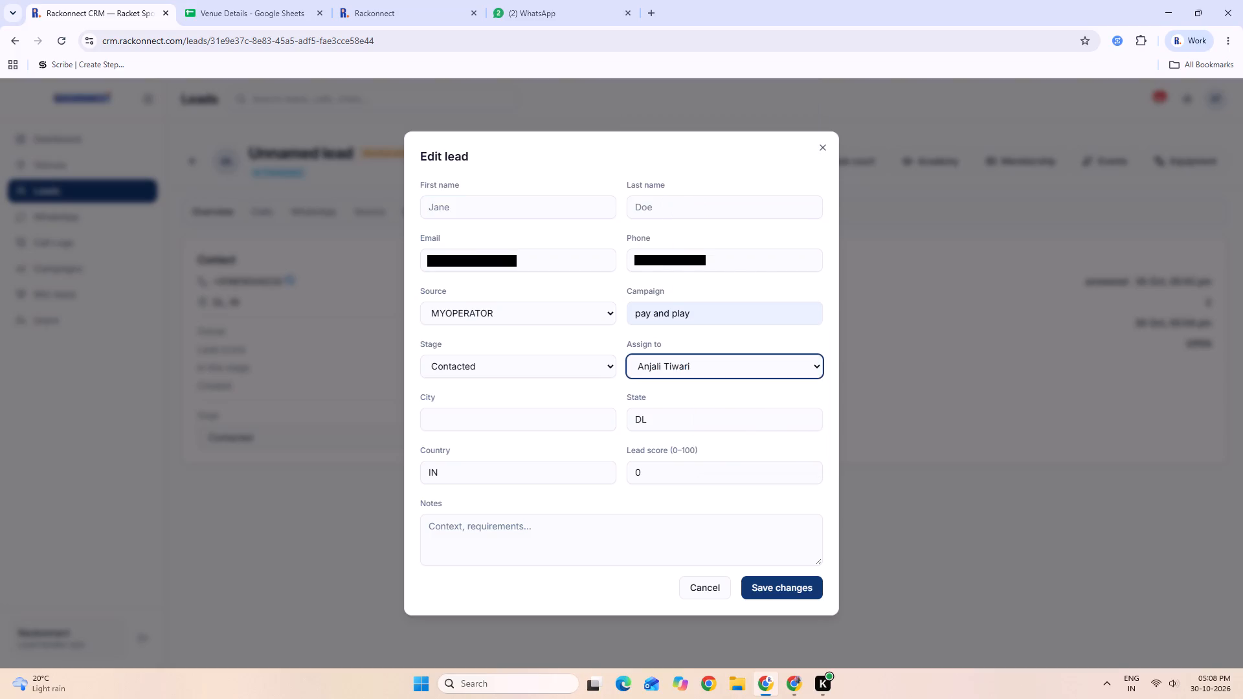
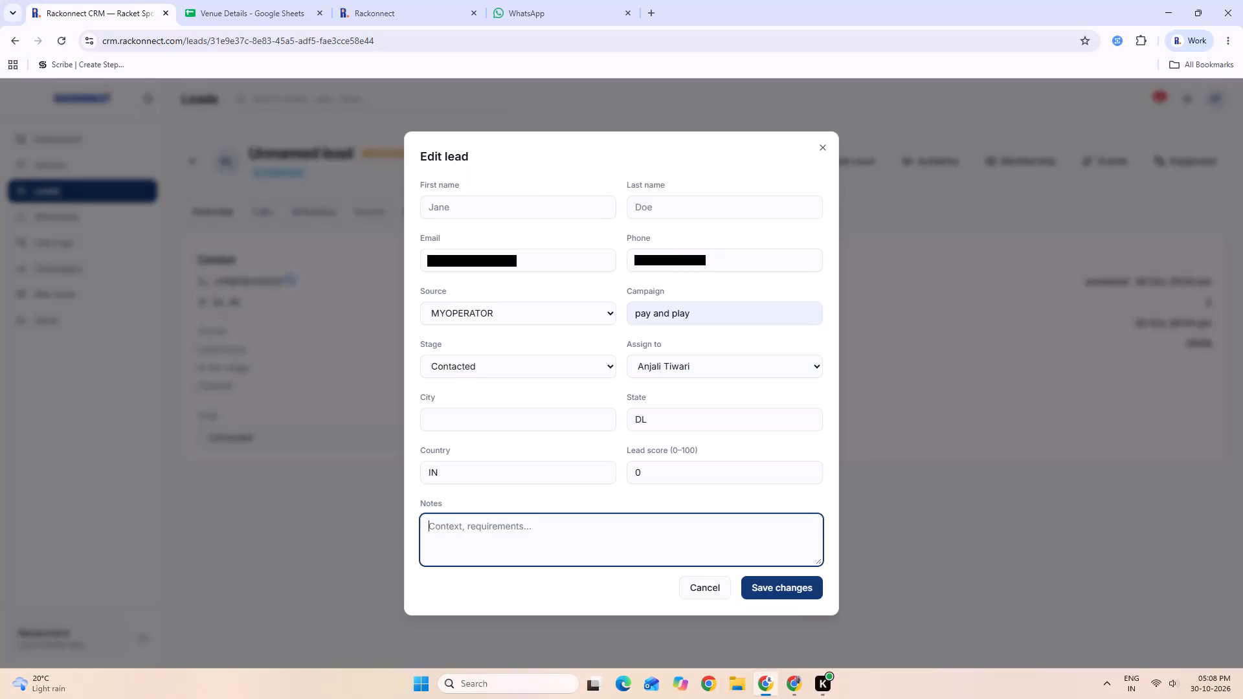
Enter the note "he want book a court through by district today" for the unnamed lead.
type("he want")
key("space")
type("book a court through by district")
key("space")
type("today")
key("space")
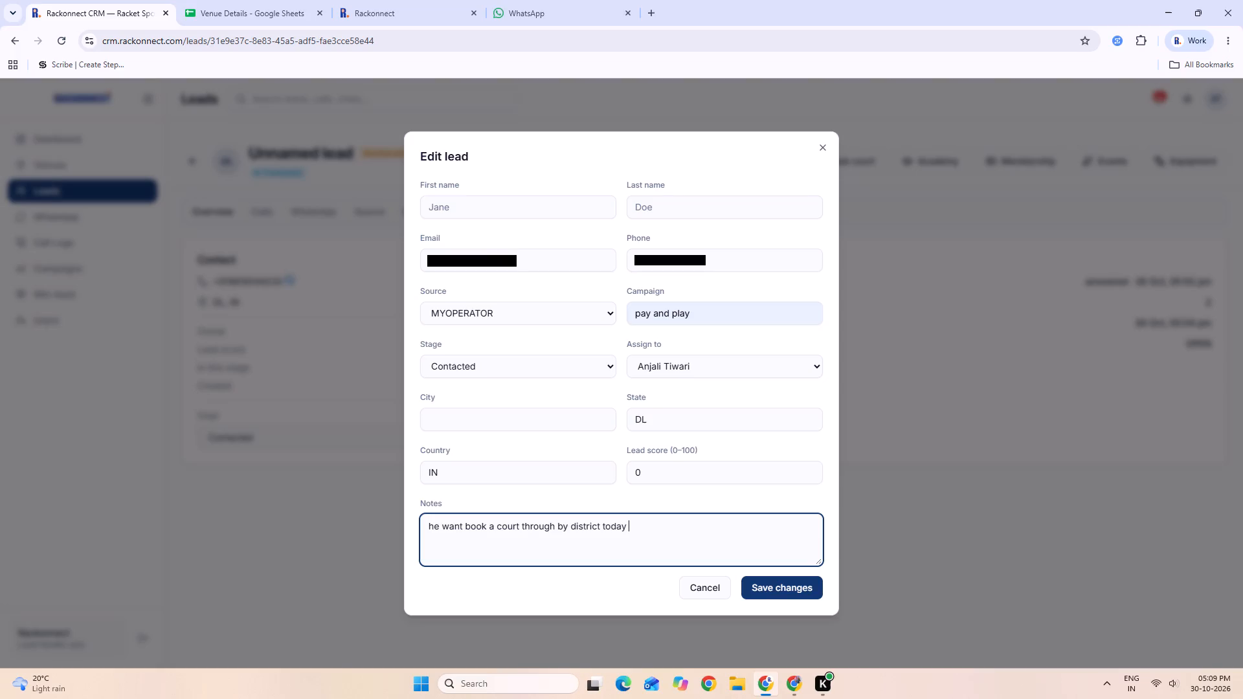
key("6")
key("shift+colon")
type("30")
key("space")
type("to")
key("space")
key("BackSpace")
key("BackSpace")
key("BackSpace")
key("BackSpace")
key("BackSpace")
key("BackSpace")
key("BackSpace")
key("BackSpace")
Append "6 to 7pm 7 to 8pm when he'll book also confirm, from my wattsup" to the unnamed lead's note and save the lead.
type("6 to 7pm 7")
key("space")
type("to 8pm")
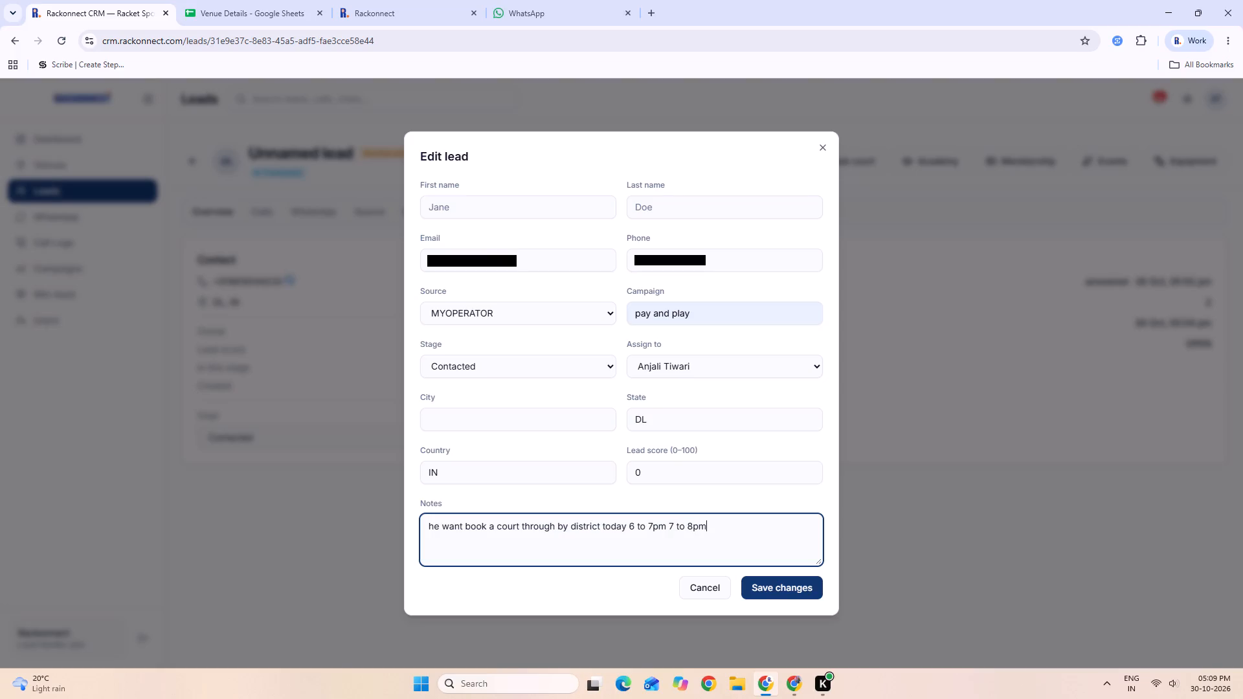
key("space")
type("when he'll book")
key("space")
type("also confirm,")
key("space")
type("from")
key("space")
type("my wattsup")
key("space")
left_click(781, 582)
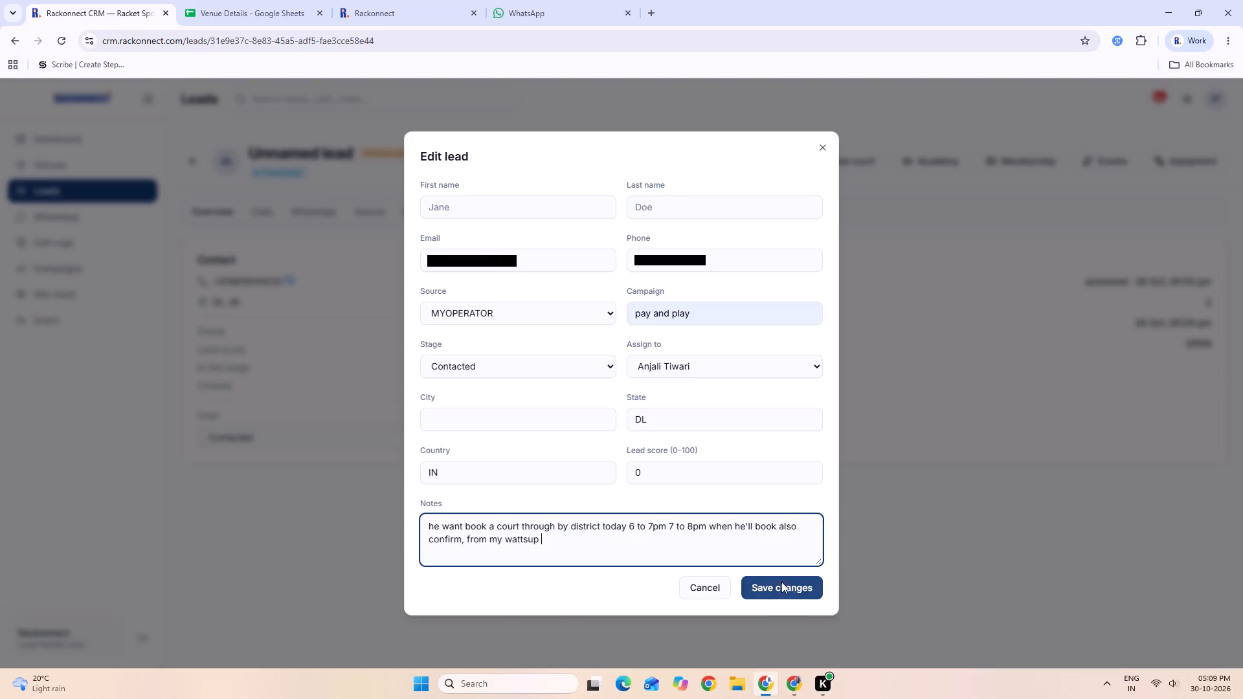